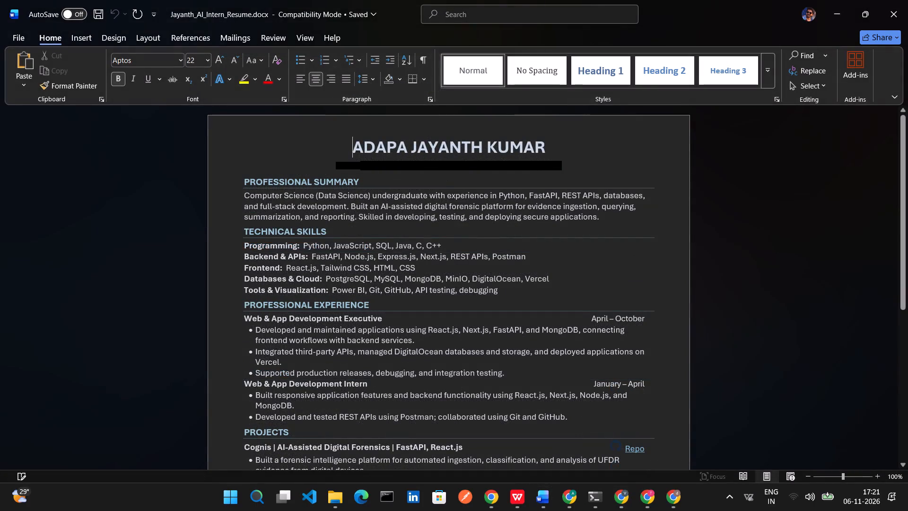
Insert a blank line between the contact line and the Professional Summary heading.
click(582, 168)
key(Return)
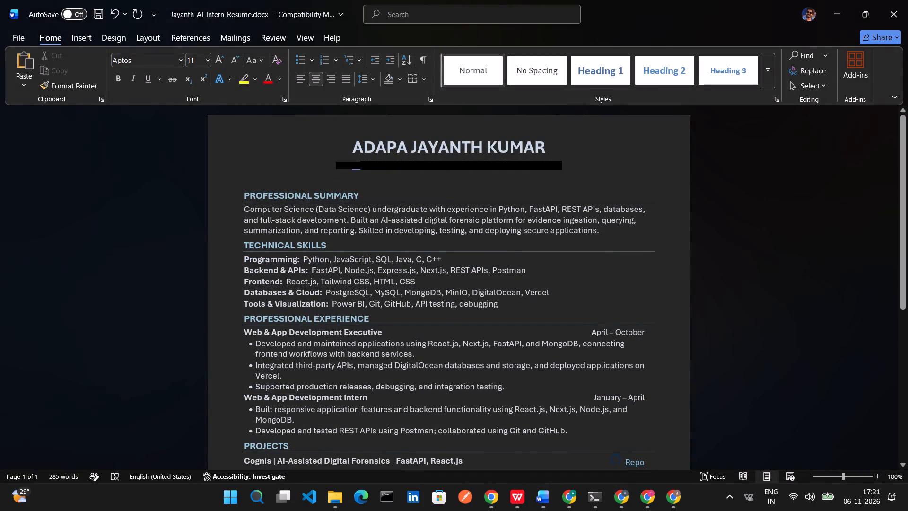
Examine the resume's headings and body text from the professional summary down to the projects section.
double_click(253, 198)
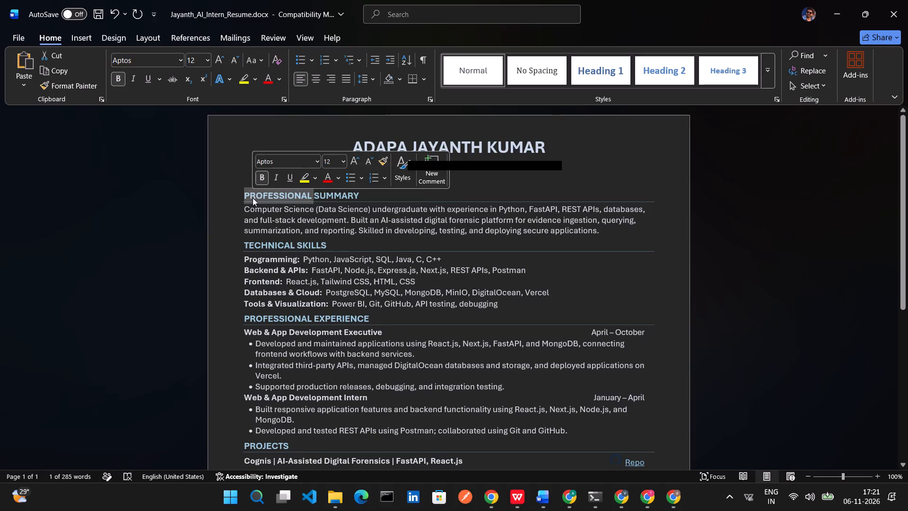
click(246, 210)
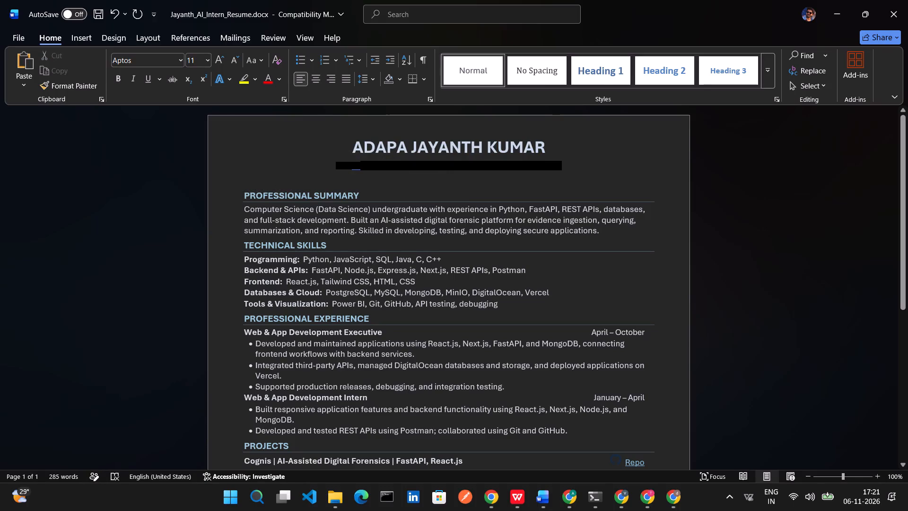
triple_click(258, 194)
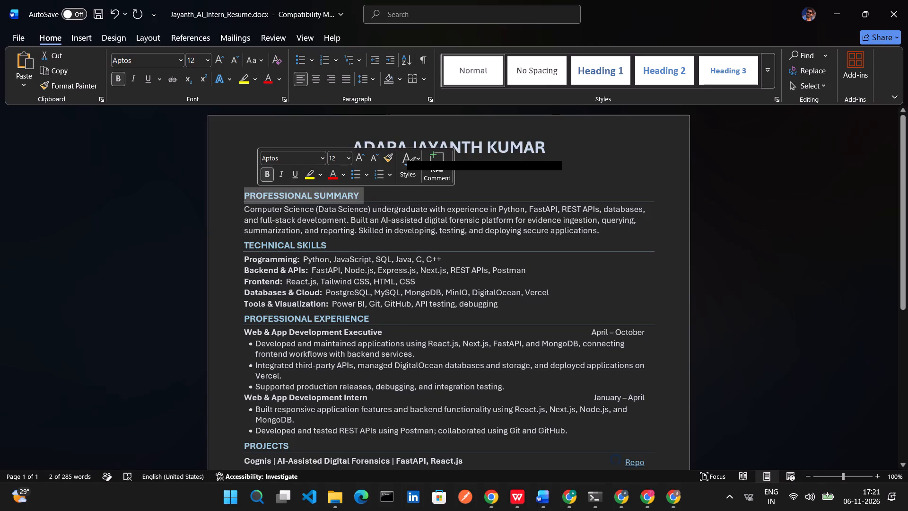
double_click(252, 211)
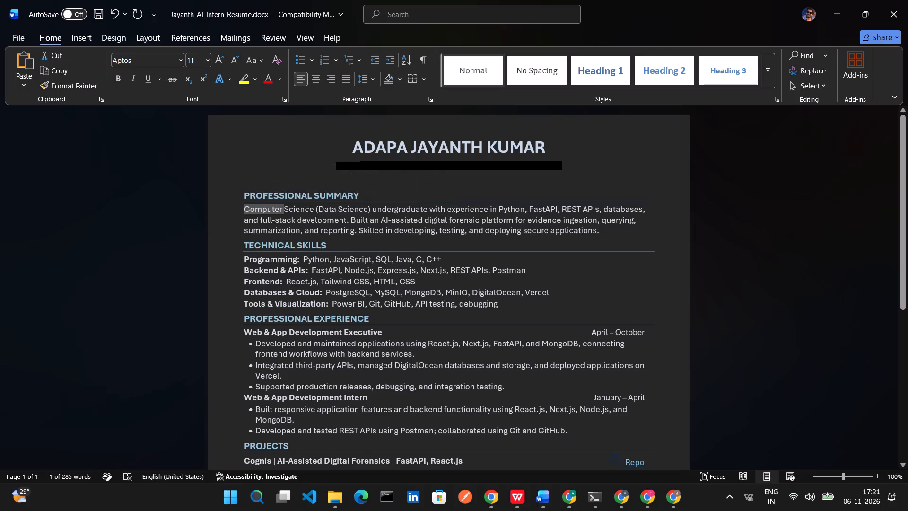
scroll(321, 316, down, 3)
scroll(321, 316, up, 6)
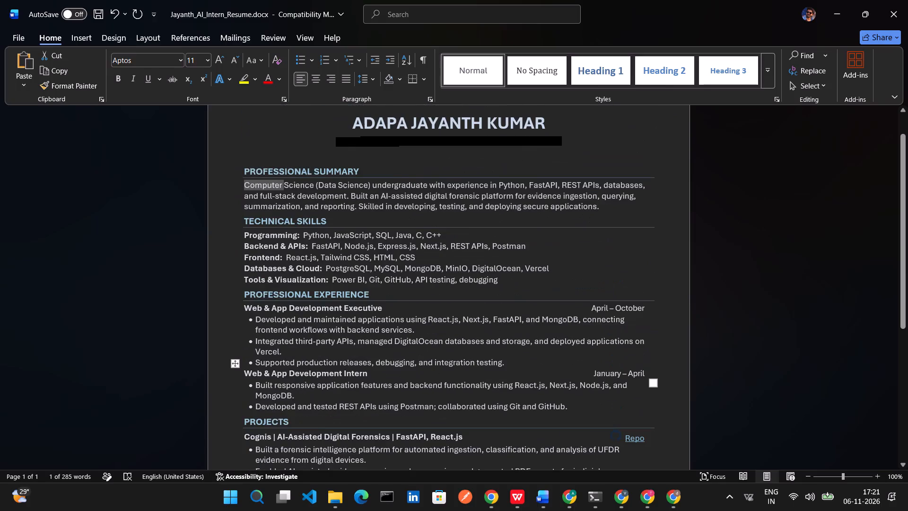
scroll(321, 316, up, 1)
scroll(321, 316, down, 5)
scroll(321, 316, up, 3)
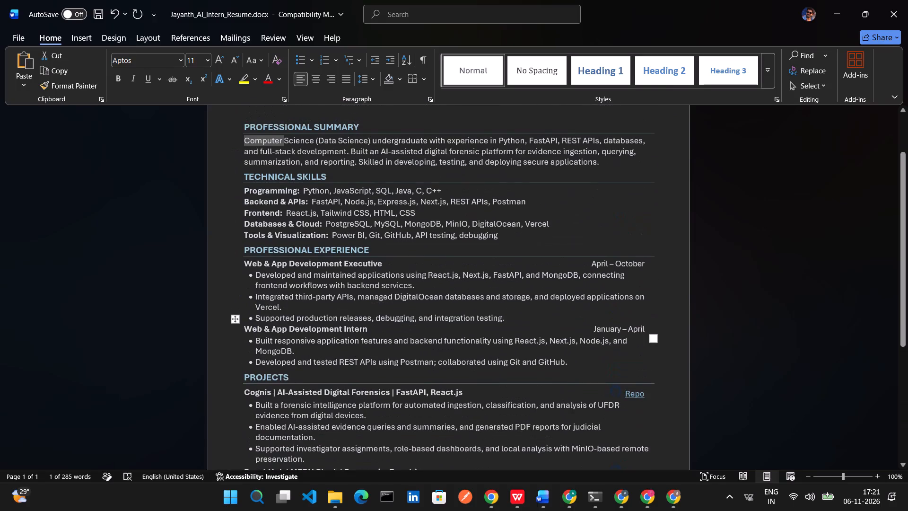
Preview the resume's print layout with the EPSON L4360 Series printer selected.
key(ctrl+p)
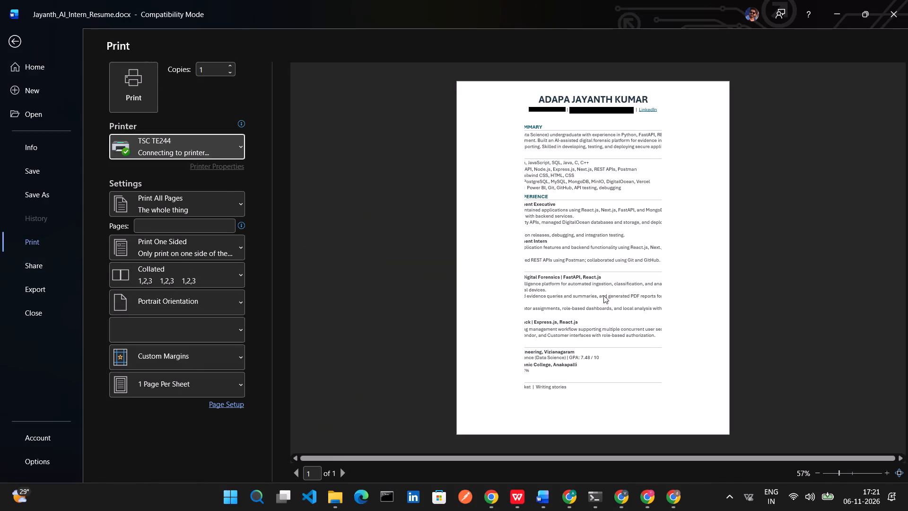
click(171, 143)
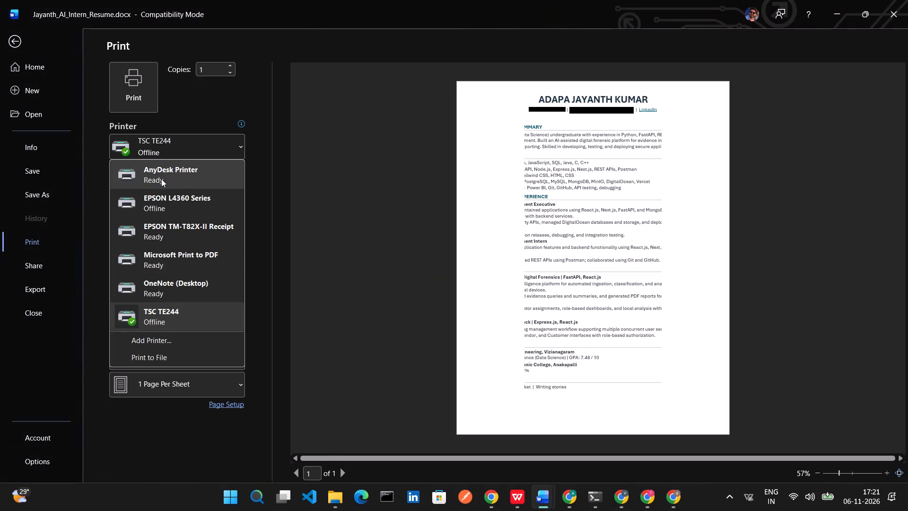
click(158, 198)
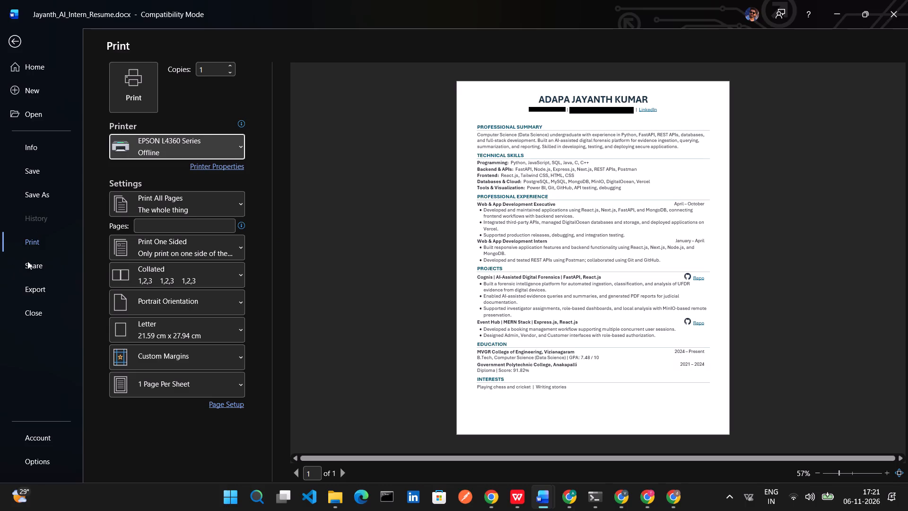
Export the resume as a PDF document.
click(40, 290)
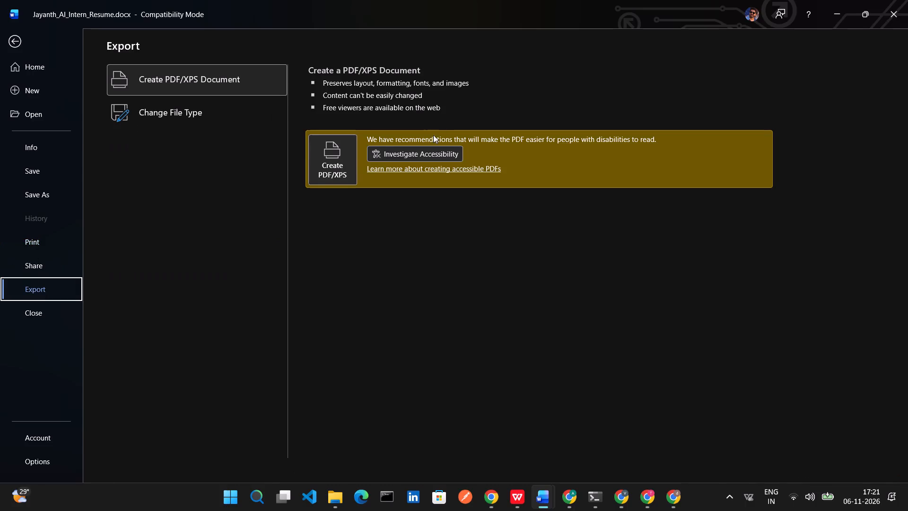
click(336, 167)
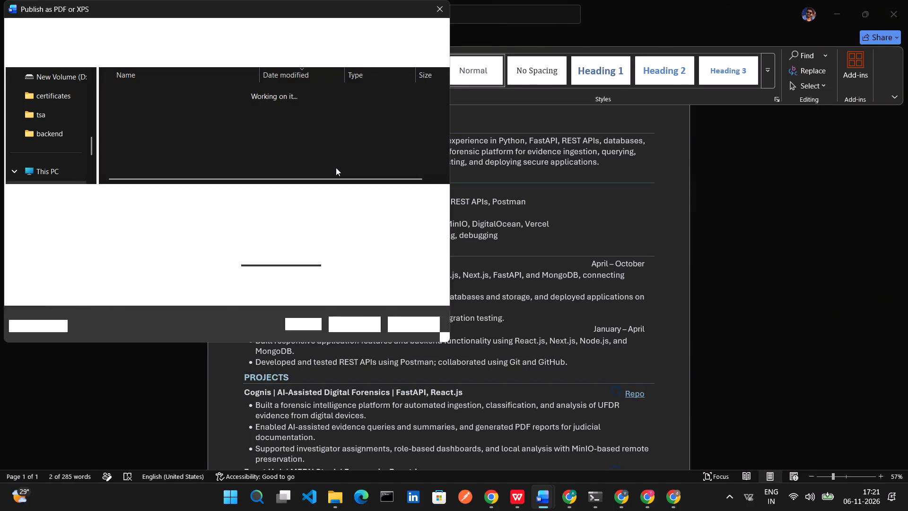
click(357, 325)
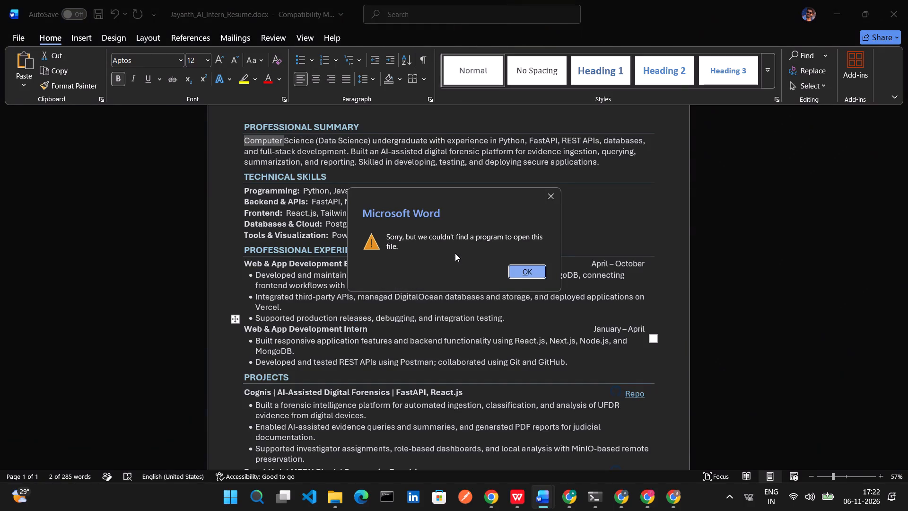
click(523, 273)
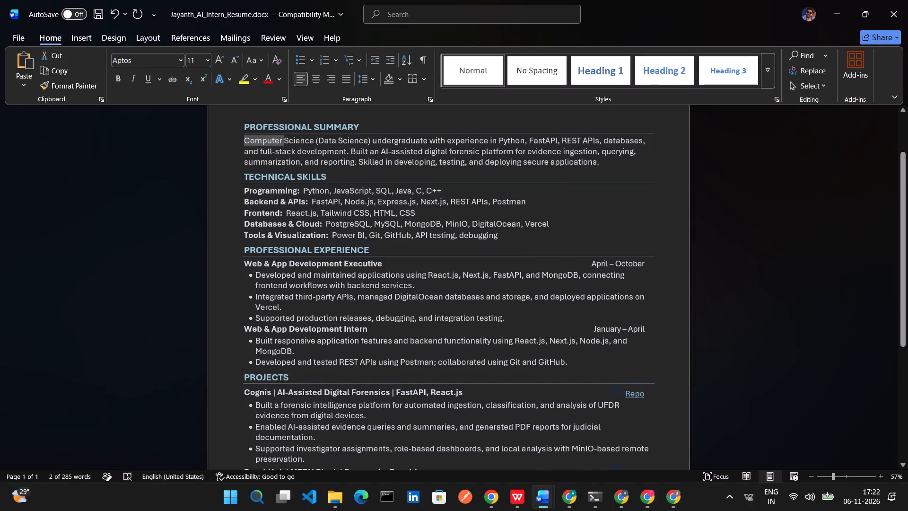
Replace "Python" with "React" in the first sentence of the professional summary.
scroll(468, 261, up, 1)
scroll(468, 261, down, 2)
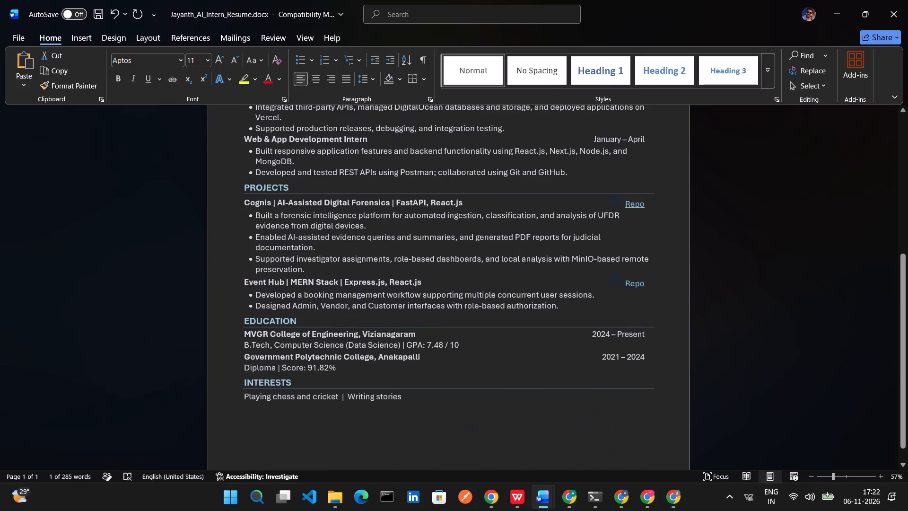
scroll(468, 261, up, 1)
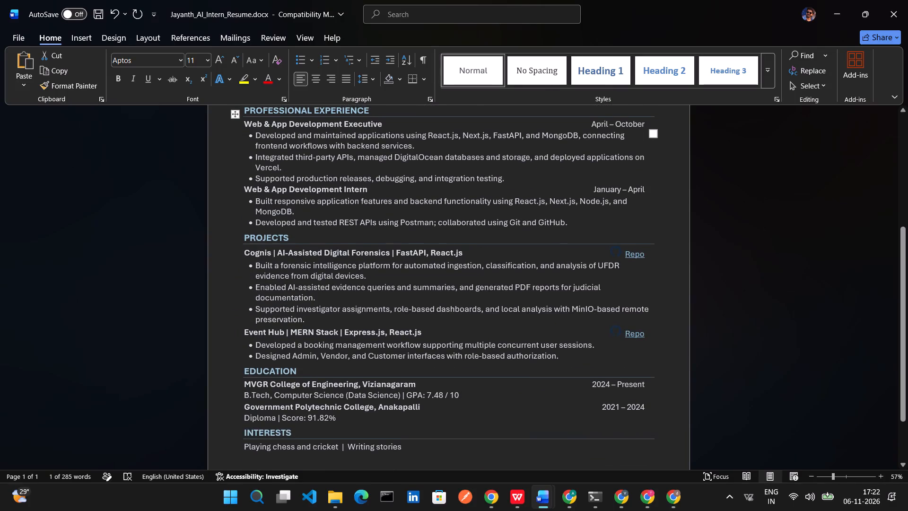
scroll(468, 261, up, 2)
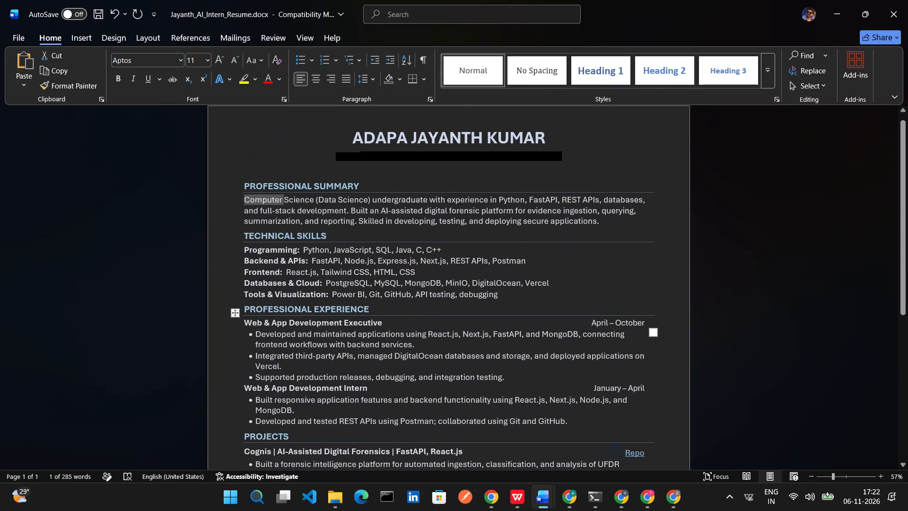
double_click(514, 198)
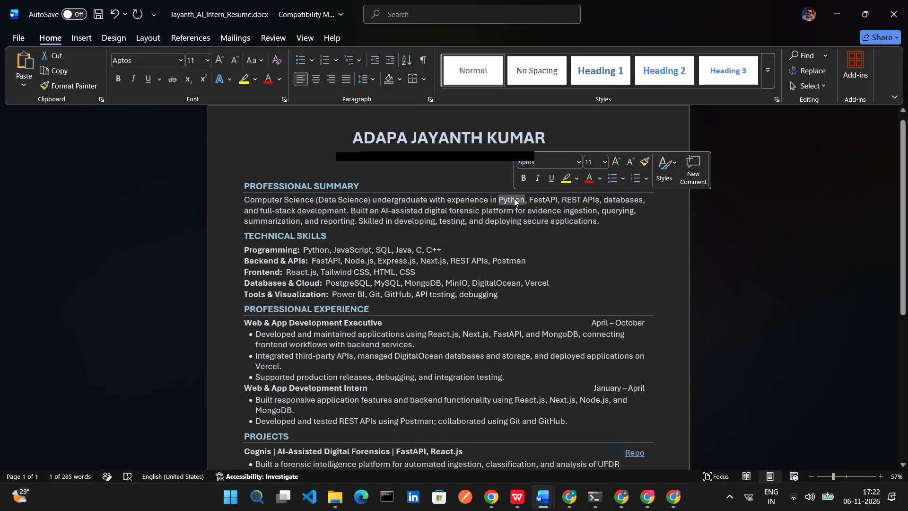
key(BackSpace)
text(Rea)
key(BackSpace)
key(BackSpace)
key(BackSpace)
key(space)
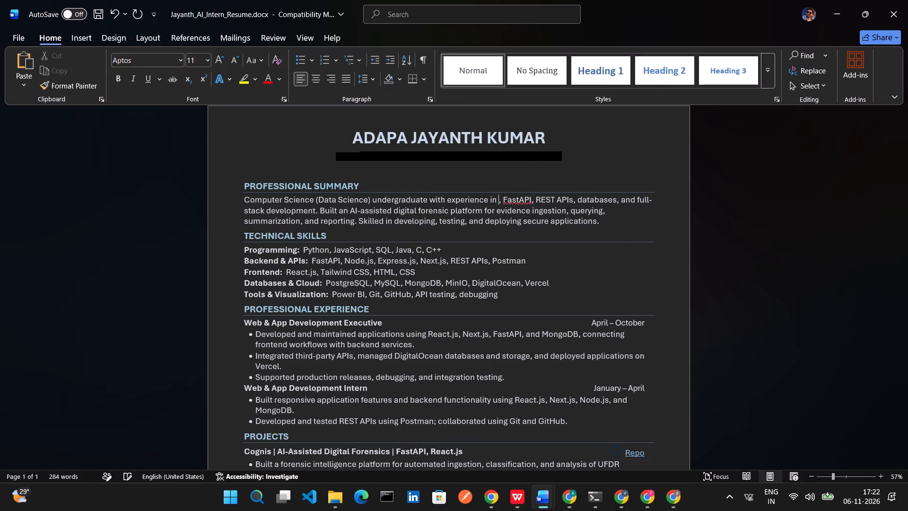
text(React)
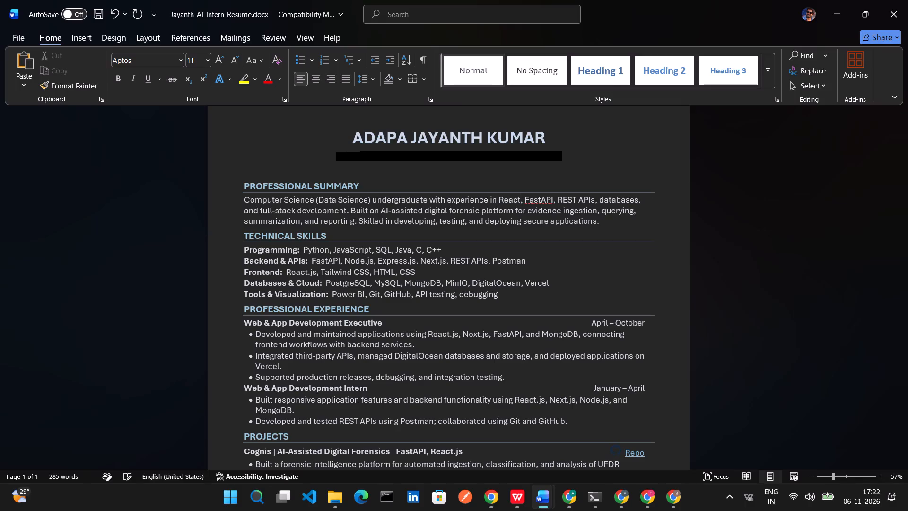
Copy the entire professional summary paragraph, without its heading.
click(654, 209)
double_click(445, 222)
double_click(496, 221)
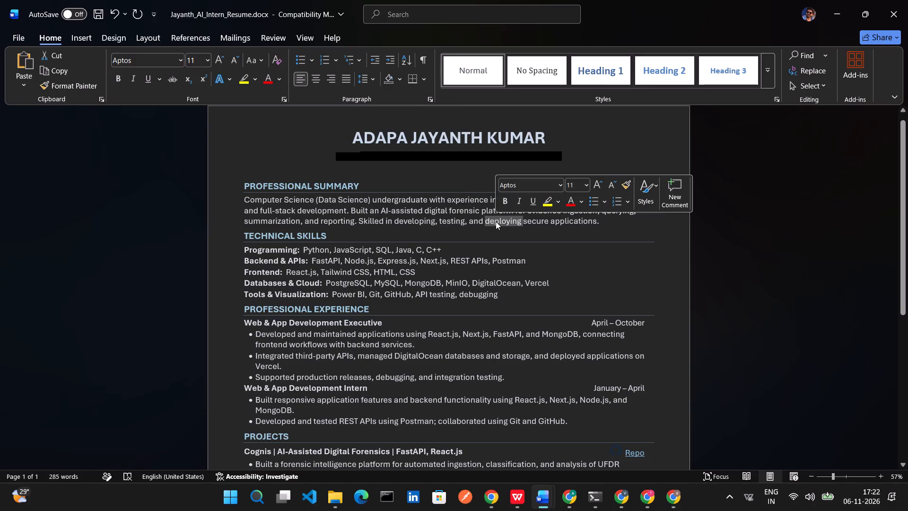
double_click(569, 221)
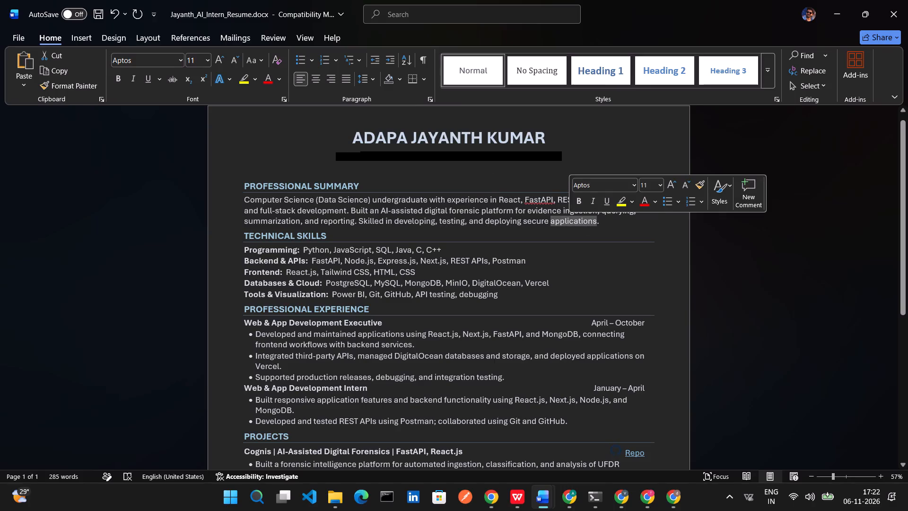
click(601, 220)
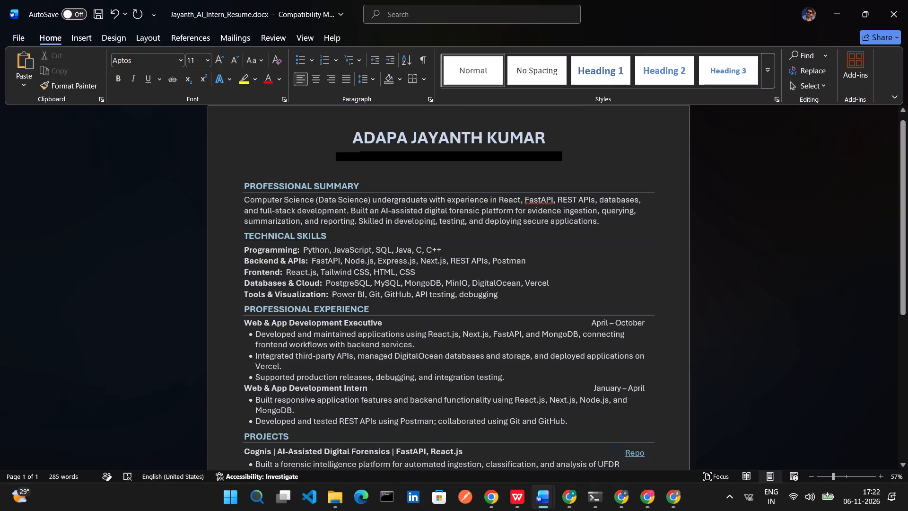
drag(243, 199, 460, 235)
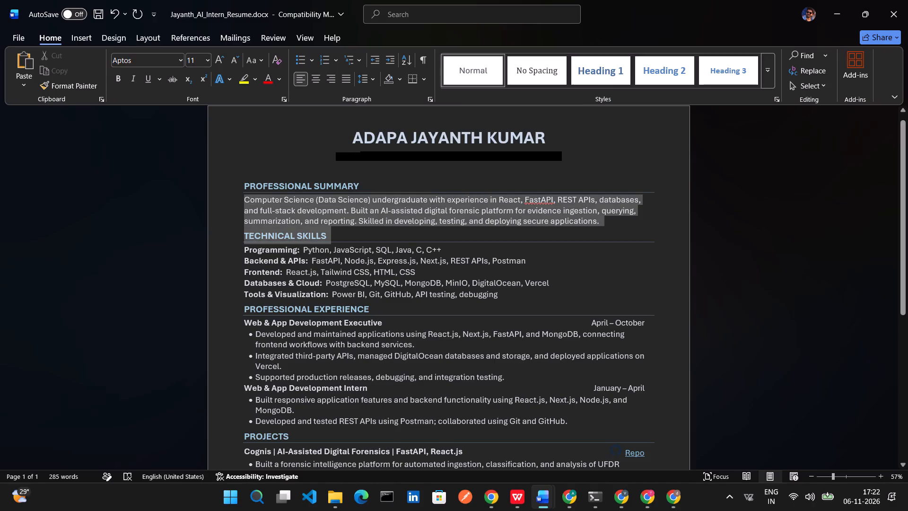
drag(460, 235, 599, 220)
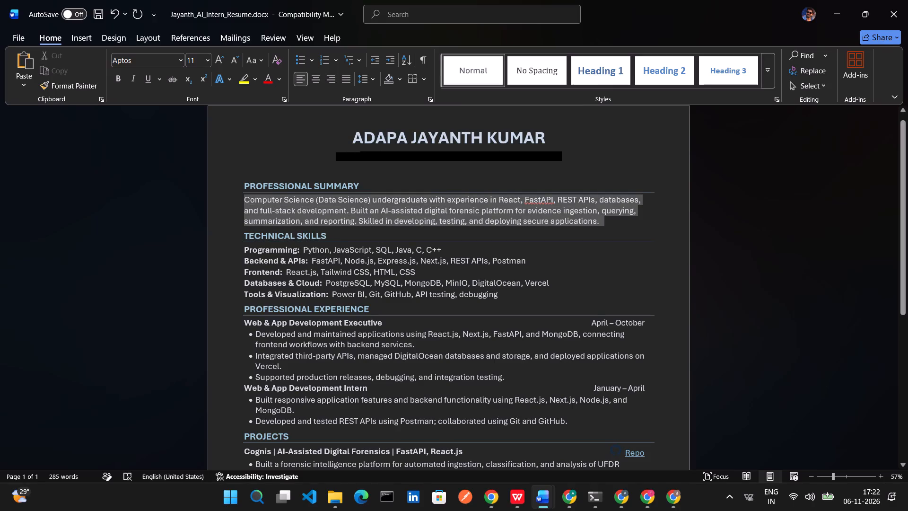
key(ctrl+c)
click(604, 220)
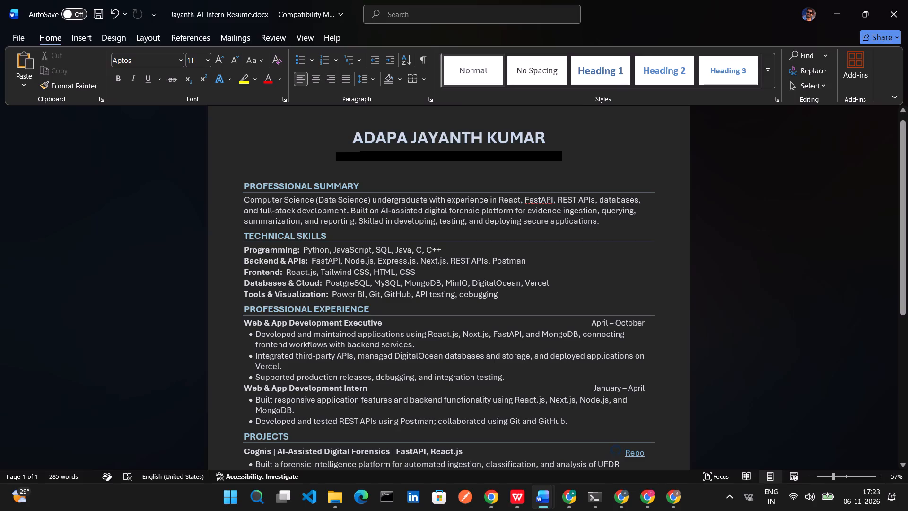
click(620, 498)
click(268, 446)
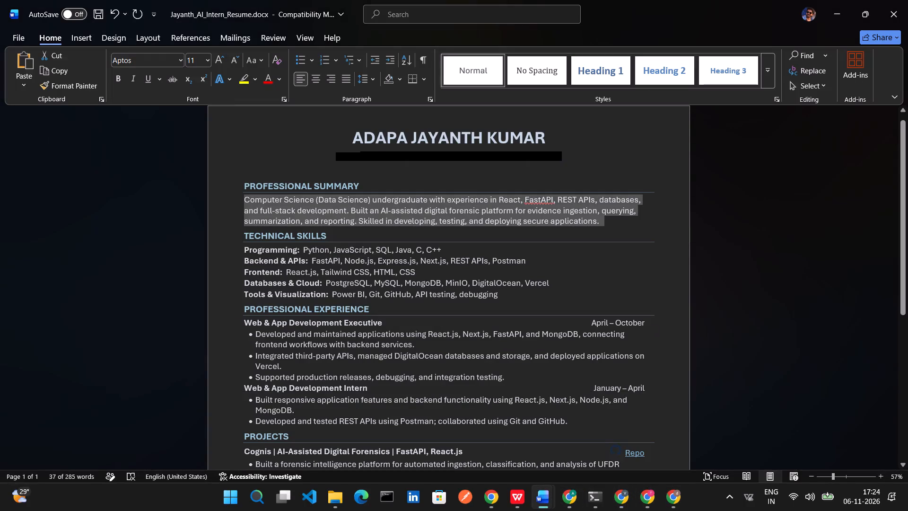
key(ctrl+v)
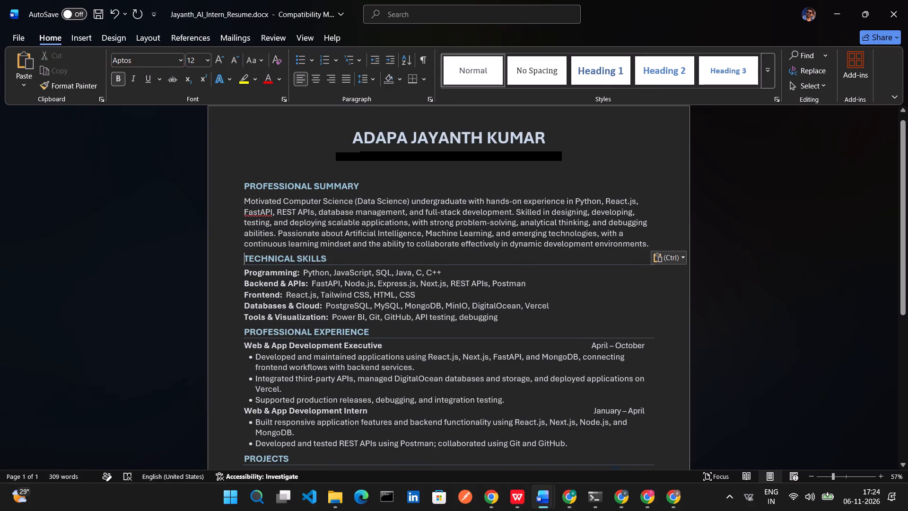
scroll(559, 284, down, 6)
scroll(559, 284, up, 3)
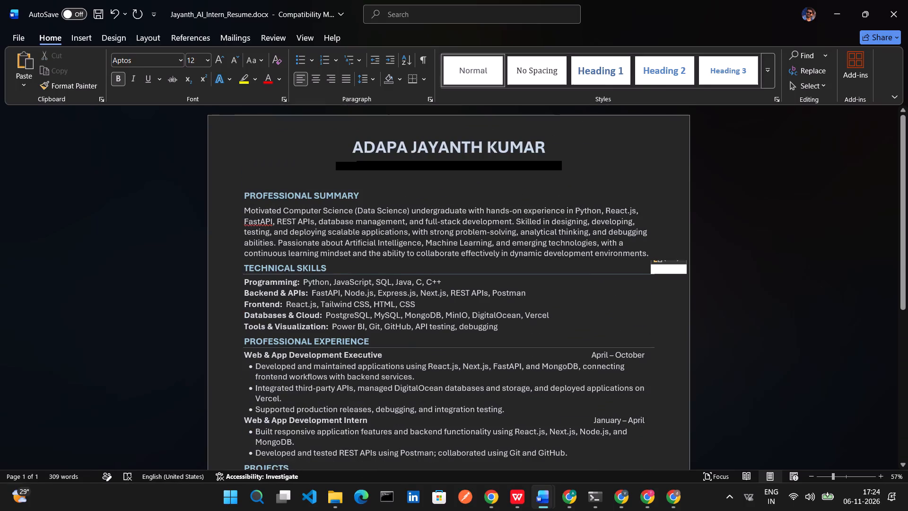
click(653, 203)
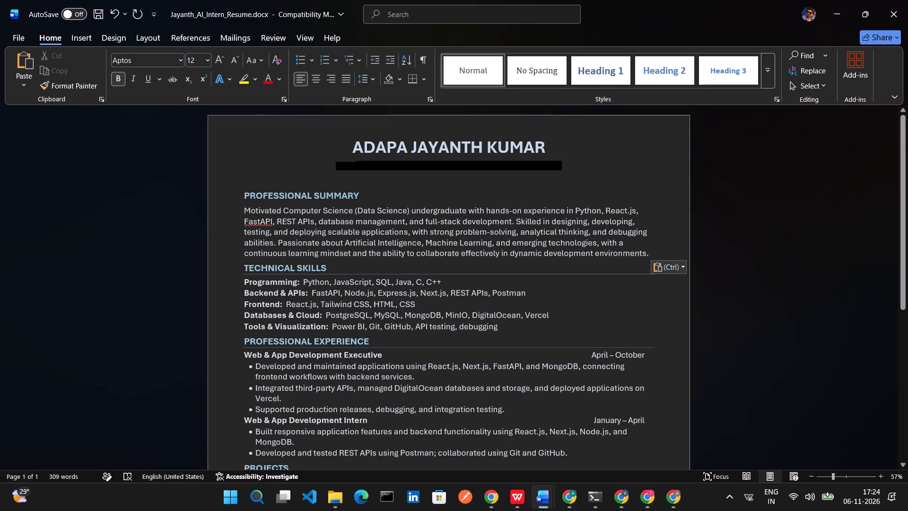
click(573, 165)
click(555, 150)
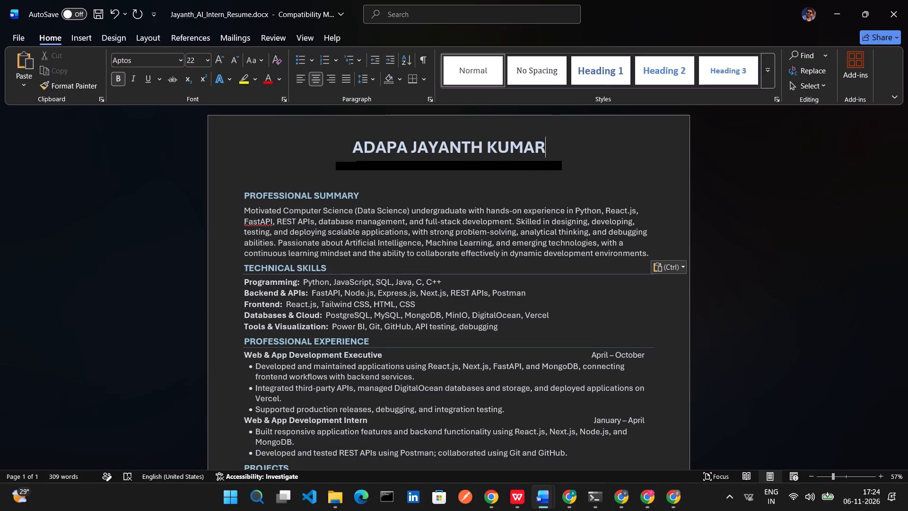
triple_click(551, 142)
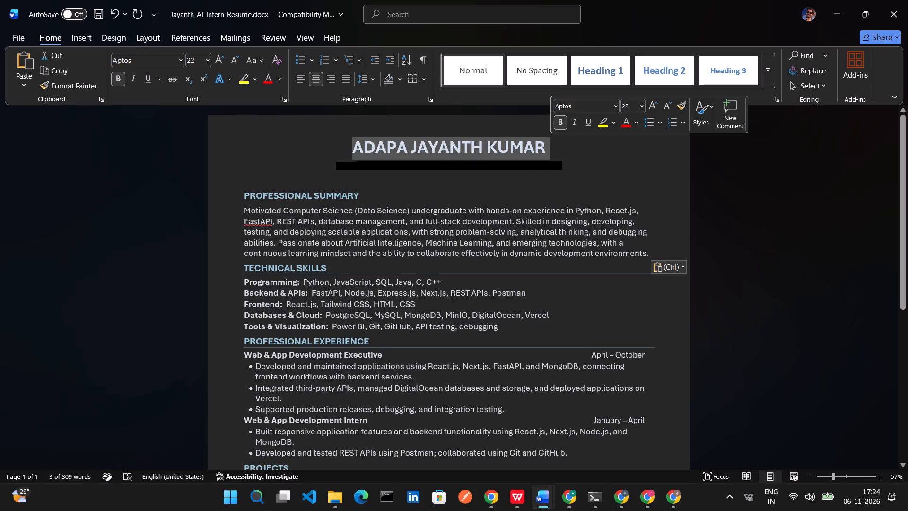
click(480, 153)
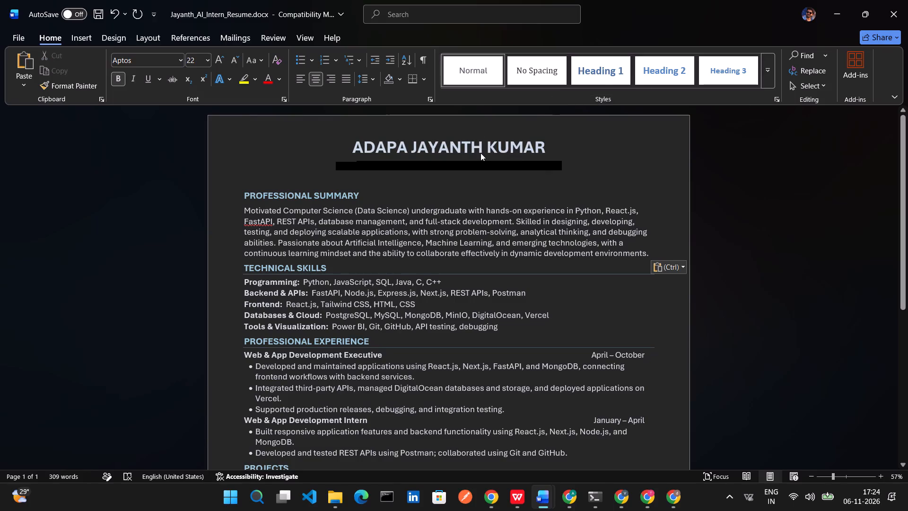
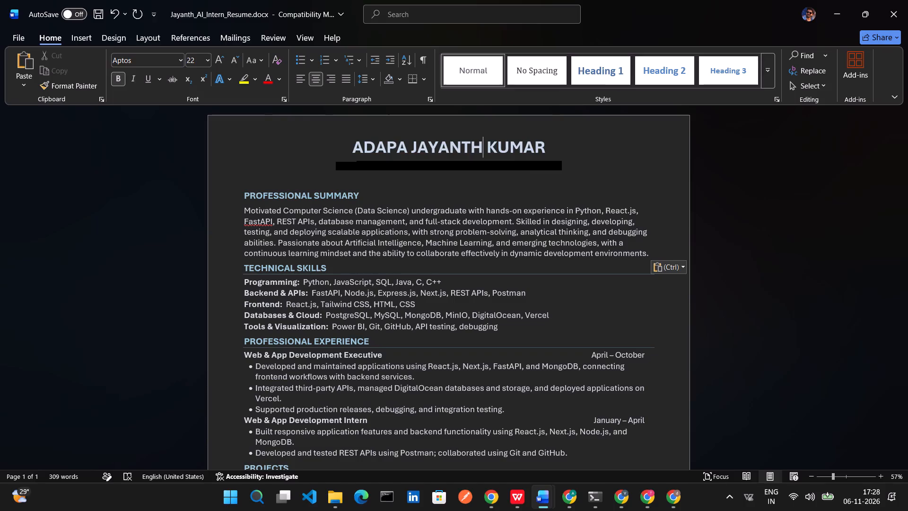
Review the whole resume in Word, checking the technical skills entries and the sections down to Interests.
scroll(457, 289, down, 1)
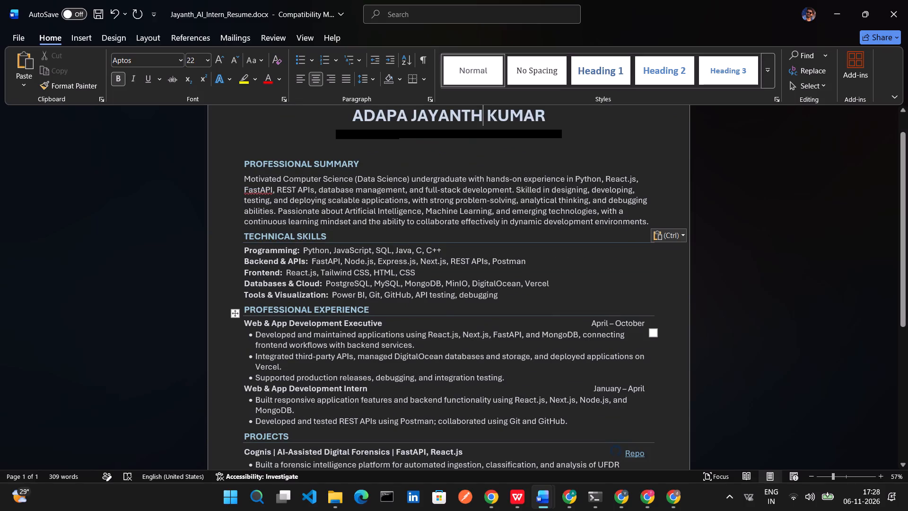
double_click(474, 296)
double_click(442, 293)
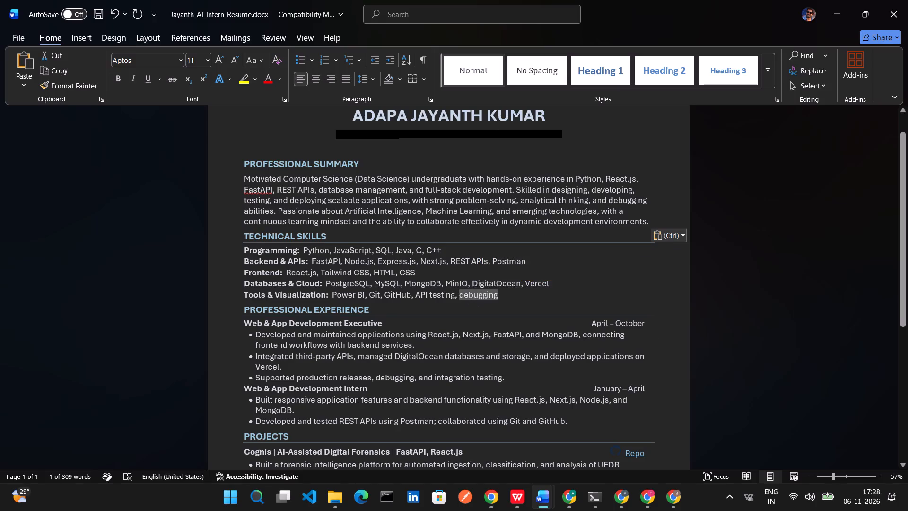
double_click(422, 293)
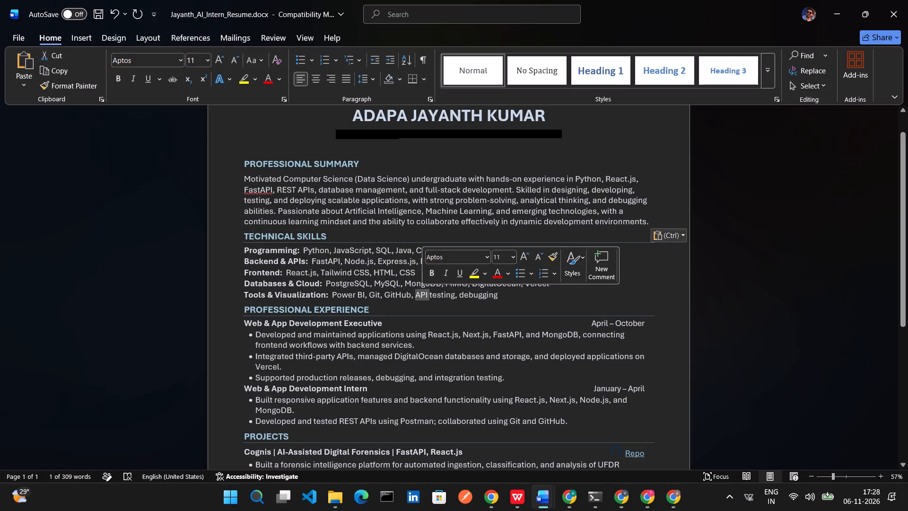
double_click(435, 294)
double_click(469, 295)
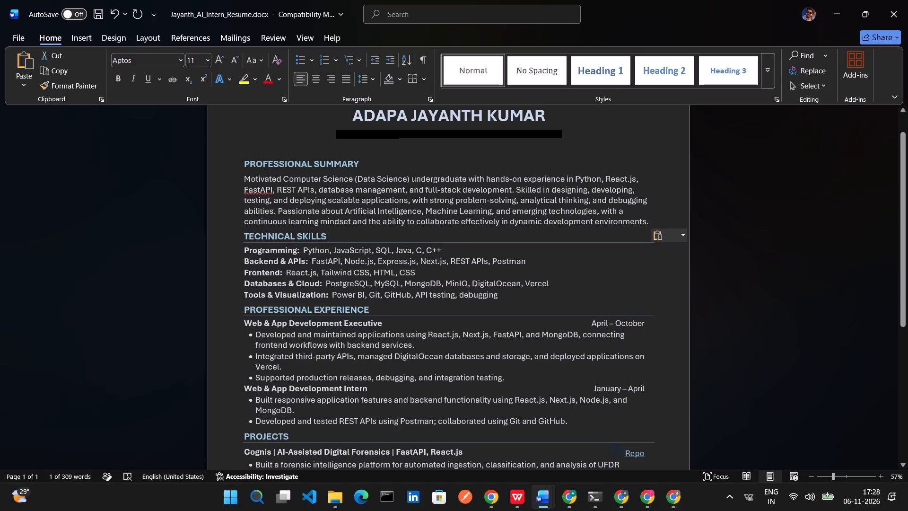
click(503, 295)
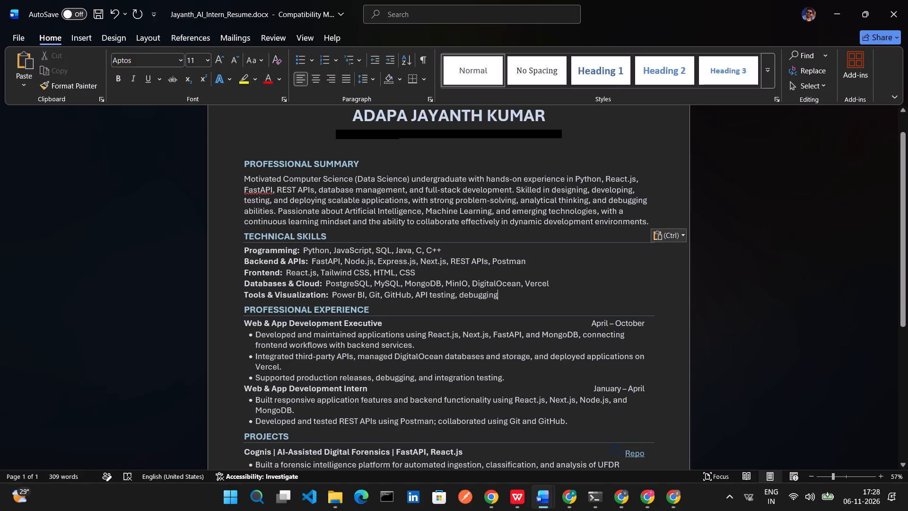
scroll(503, 295, down, 2)
scroll(503, 295, up, 1)
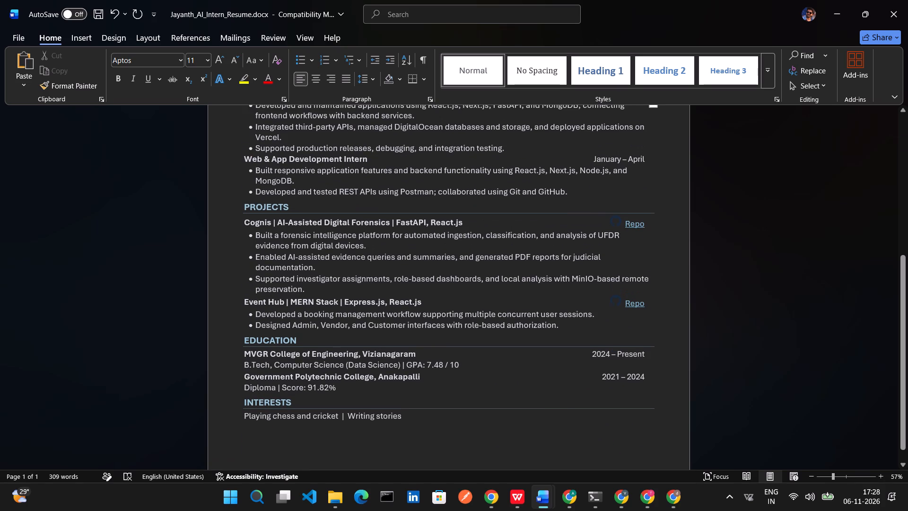
scroll(503, 295, up, 1)
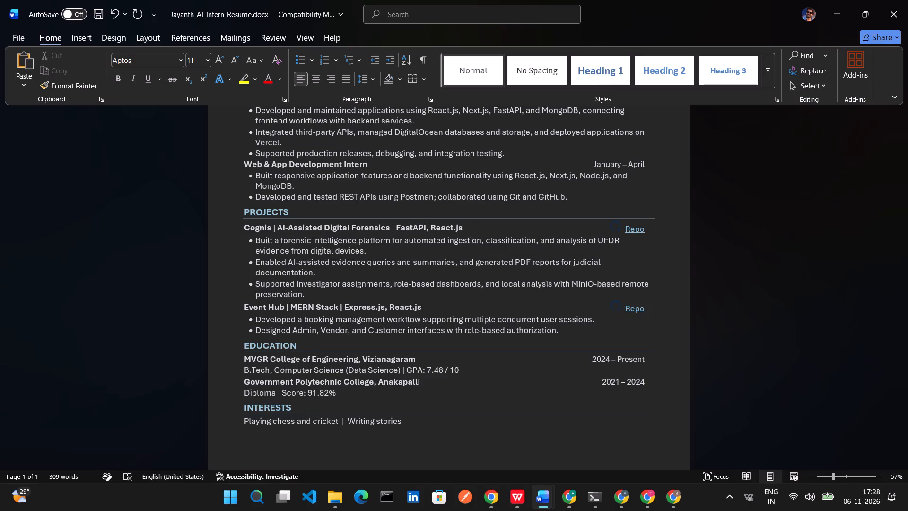
scroll(424, 414, up, 2)
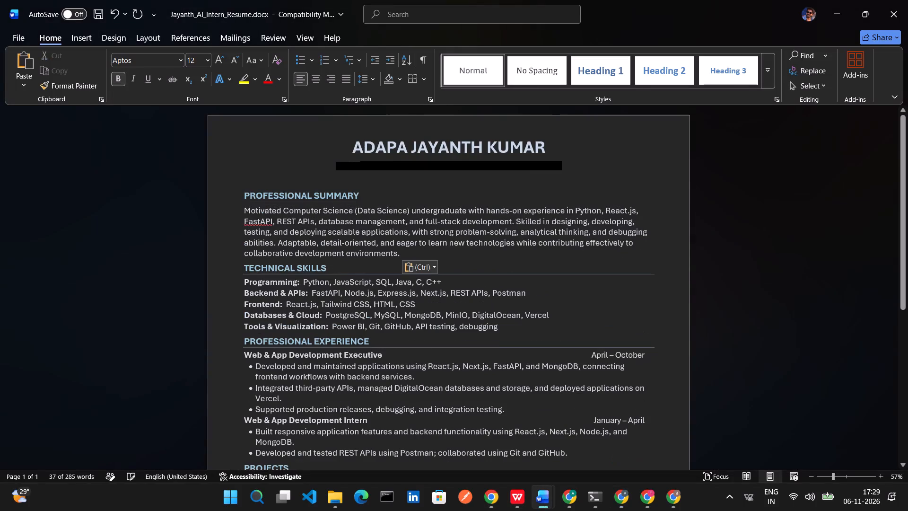
click(422, 255)
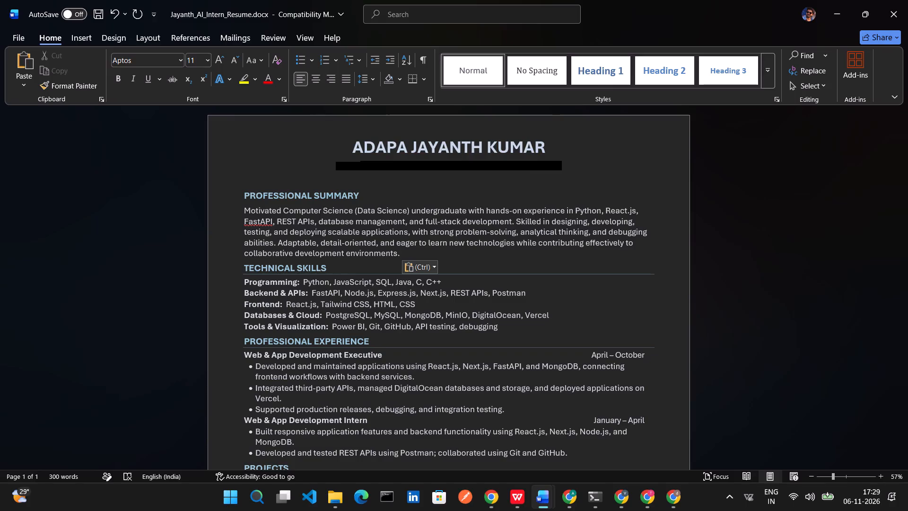
Review the updated resume from the professional summary down to the Interests section.
click(504, 281)
scroll(504, 281, down, 4)
scroll(504, 281, up, 6)
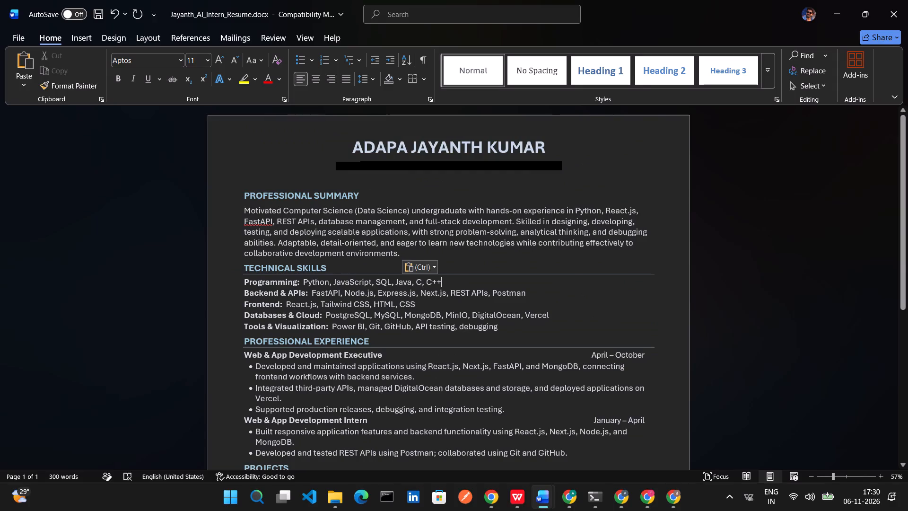
scroll(428, 300, down, 3)
scroll(428, 300, up, 3)
scroll(516, 267, down, 1)
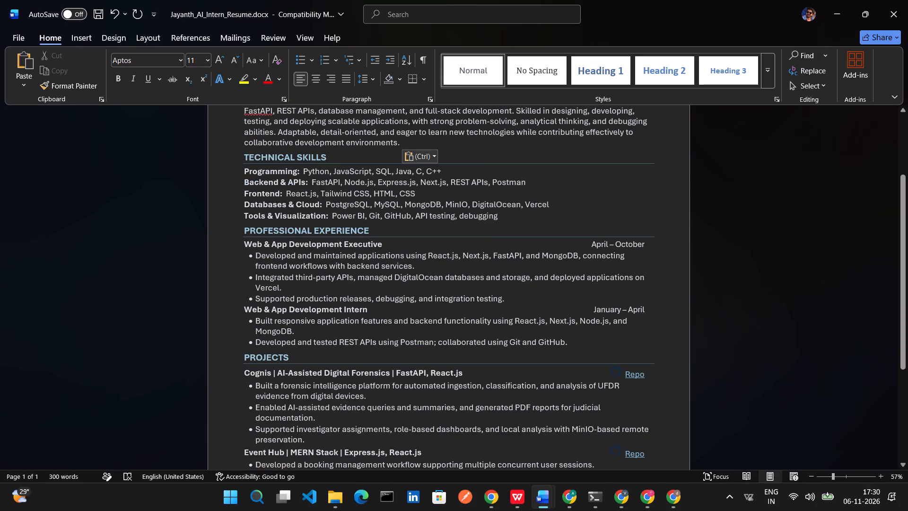
scroll(516, 267, down, 2)
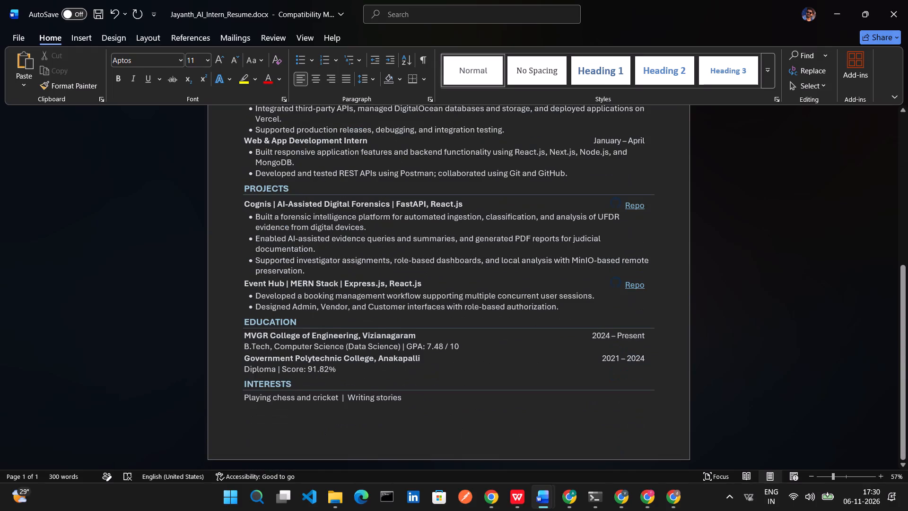
scroll(516, 267, up, 3)
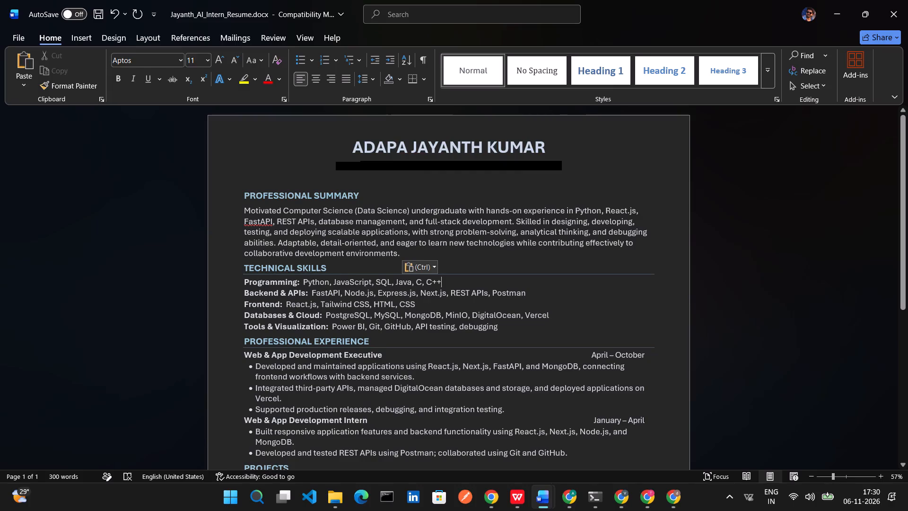
scroll(516, 267, down, 2)
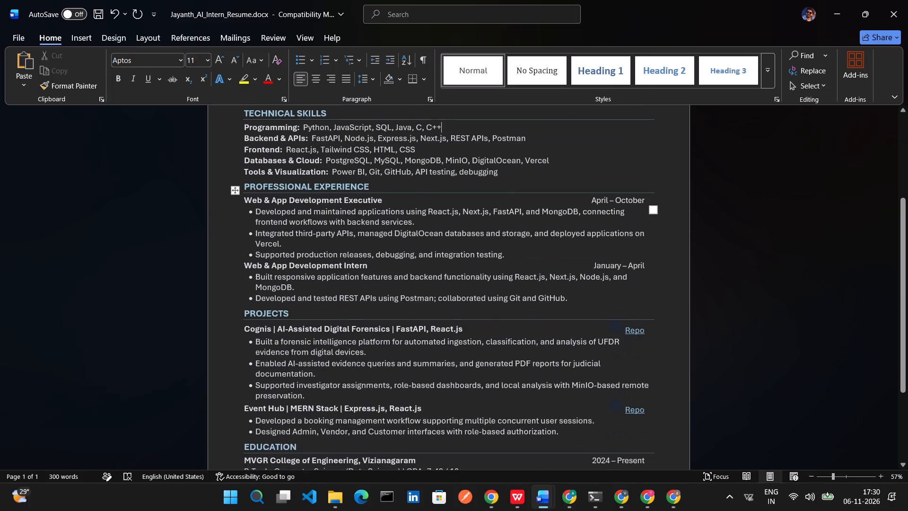
scroll(516, 267, down, 2)
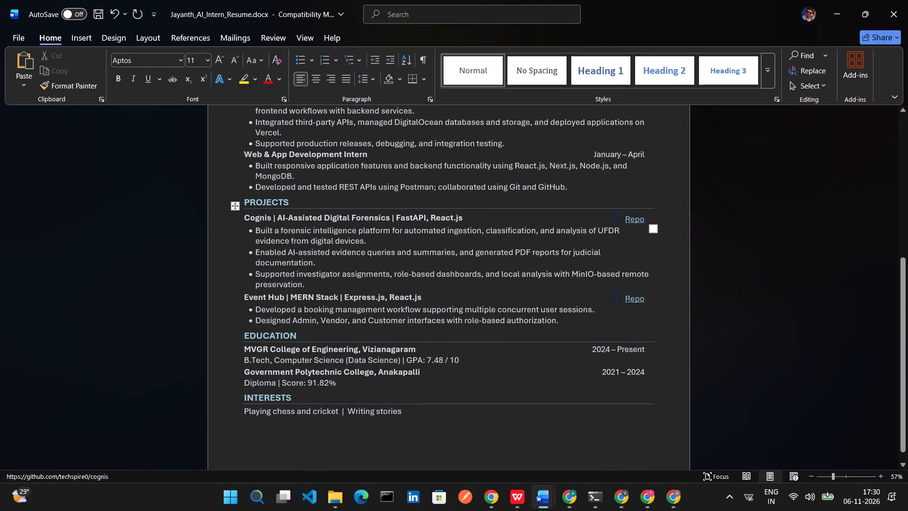
scroll(599, 277, up, 5)
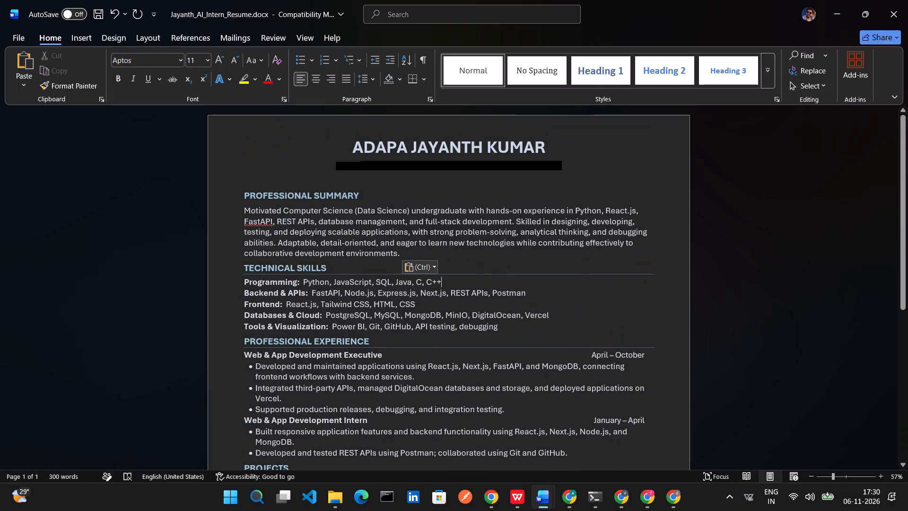
Save the resume document.
key(ctrl+s)
Export the resume as a PDF named resume into the certificates folder on drive D:.
key(ctrl+p)
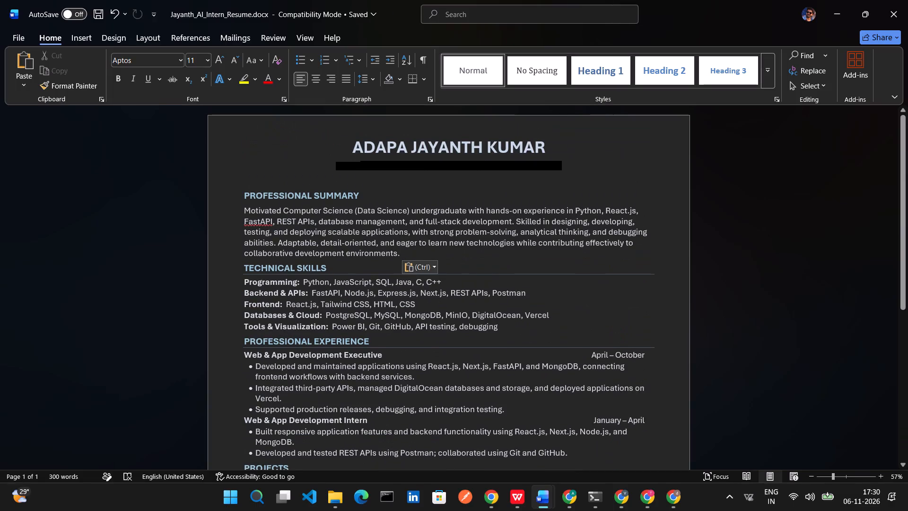
click(41, 290)
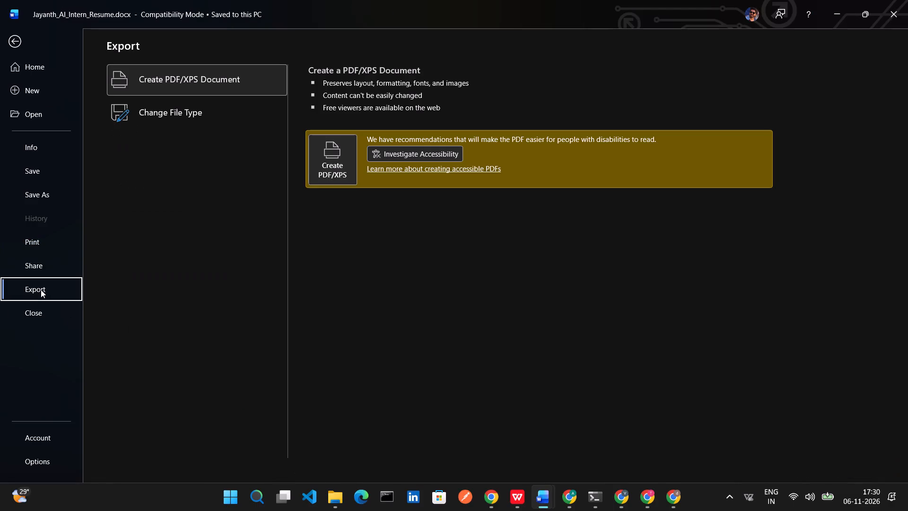
click(332, 150)
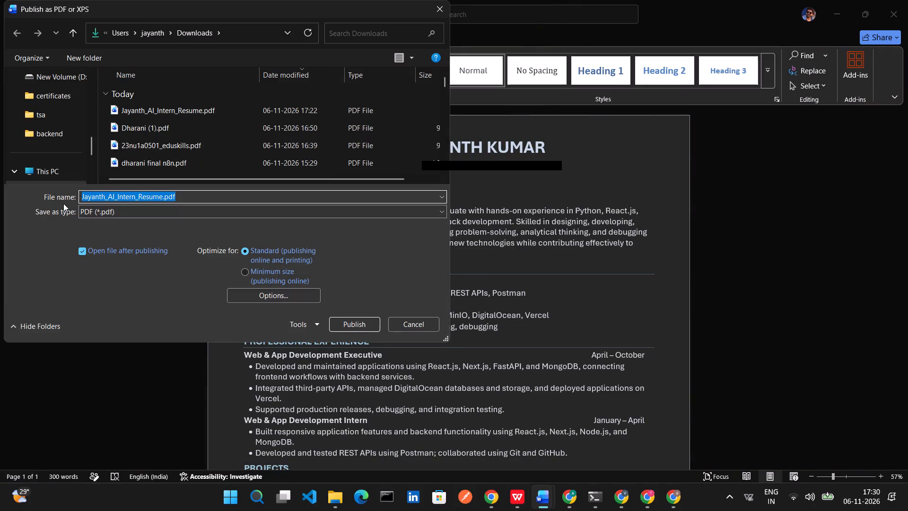
key(BackSpace)
text(resume)
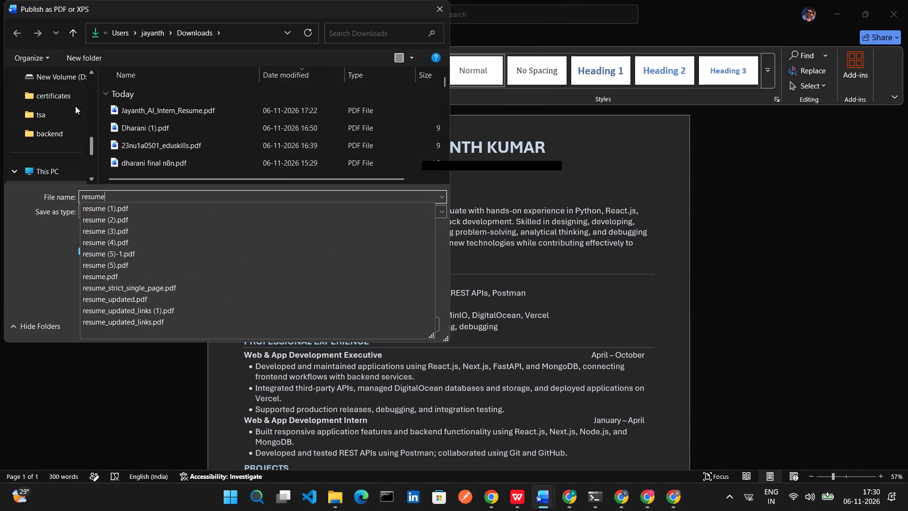
click(60, 101)
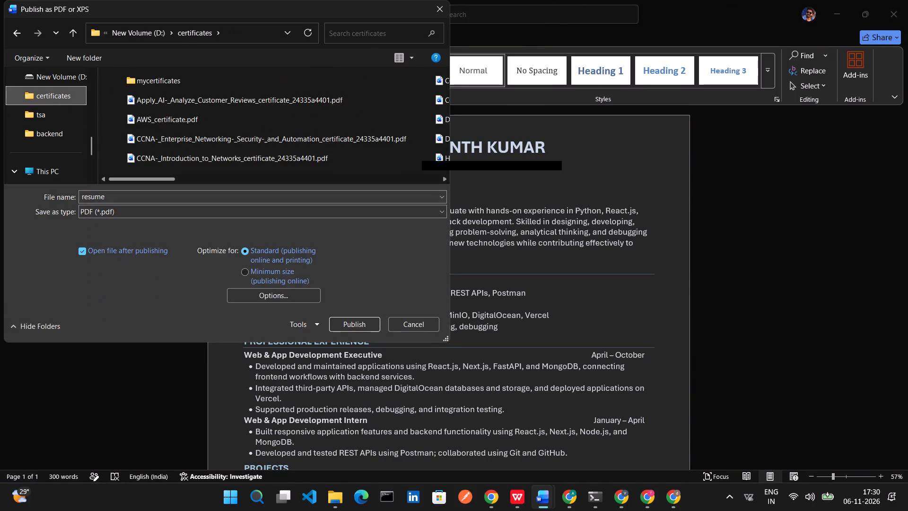
click(362, 331)
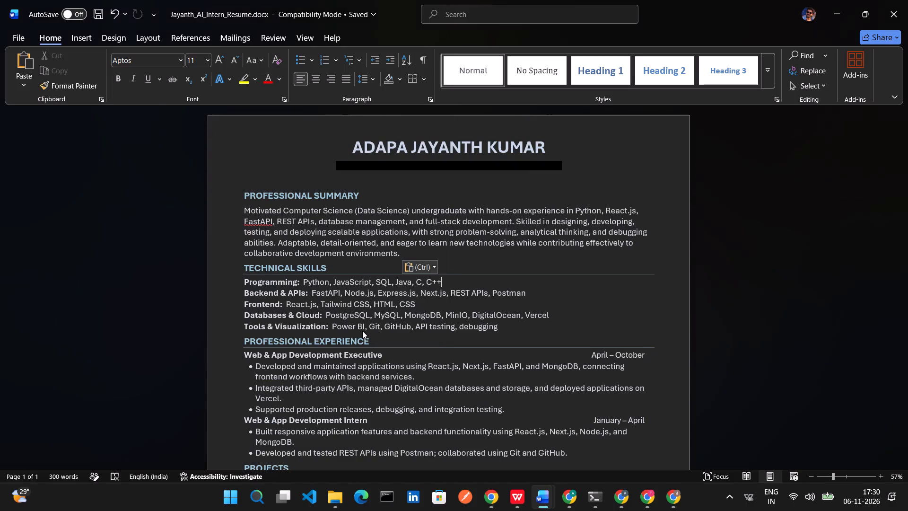
click(527, 274)
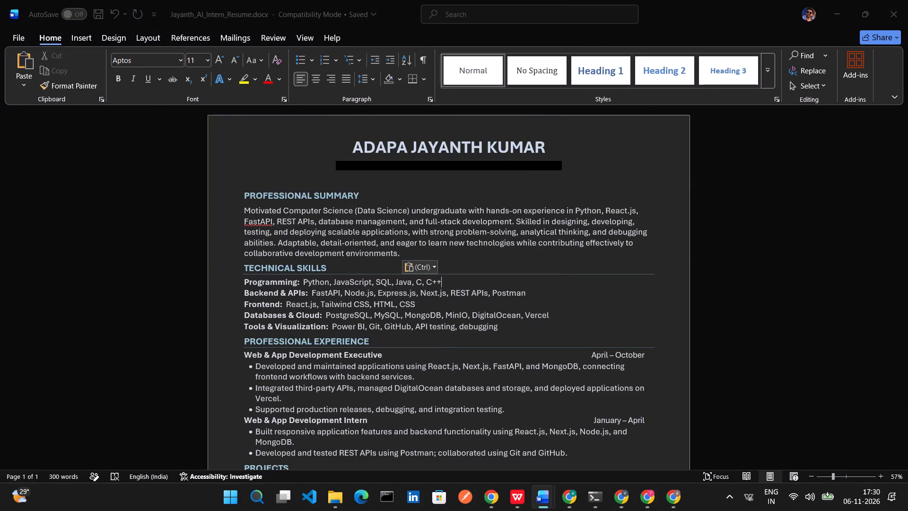
Save the resume document.
key(ctrl+s)
key(ctrl+s)
key(ctrl+s)
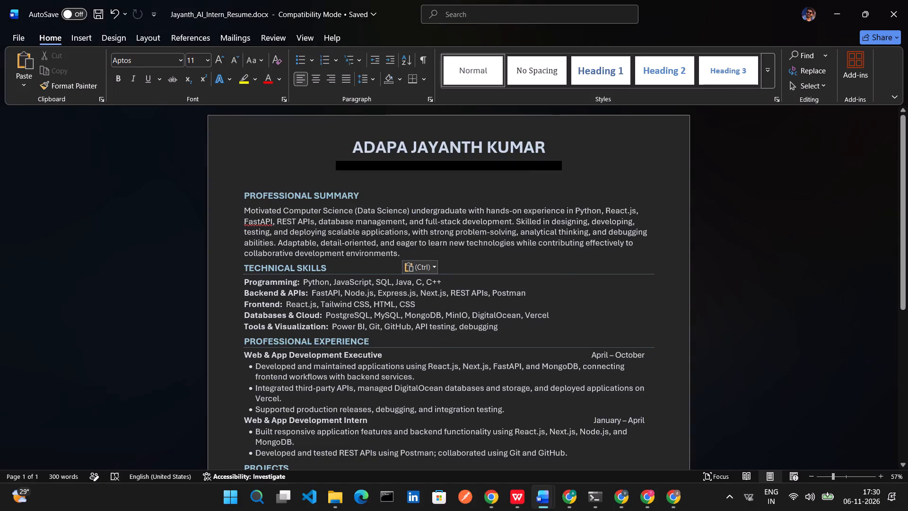
key(ctrl+s)
Save a copy of Jayanth_AI_Intern_Resume.docx to drive D: as a Word Document, accepting the upgrade to the newest file format.
key(ctrl+shift+s)
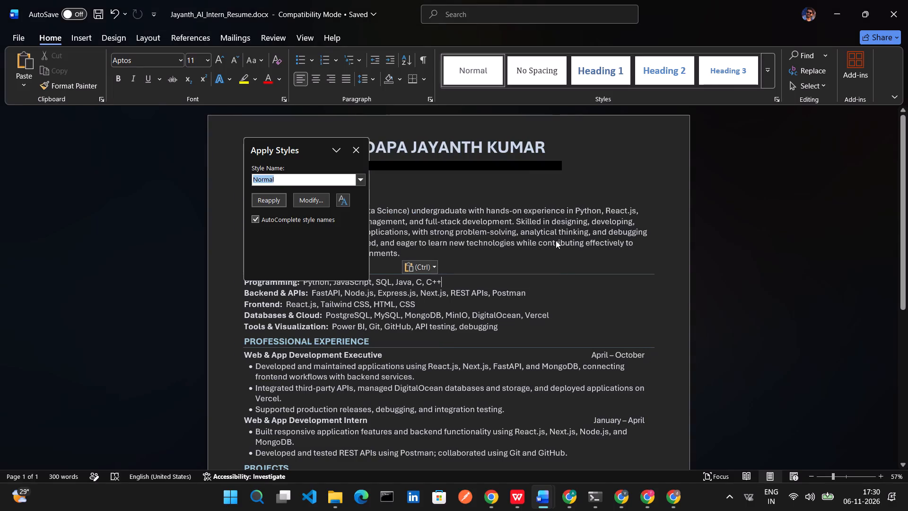
click(14, 38)
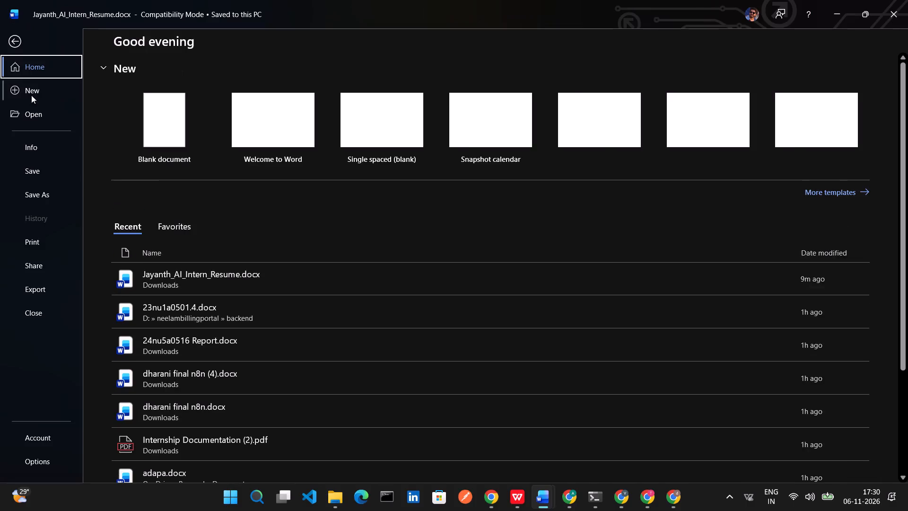
click(37, 190)
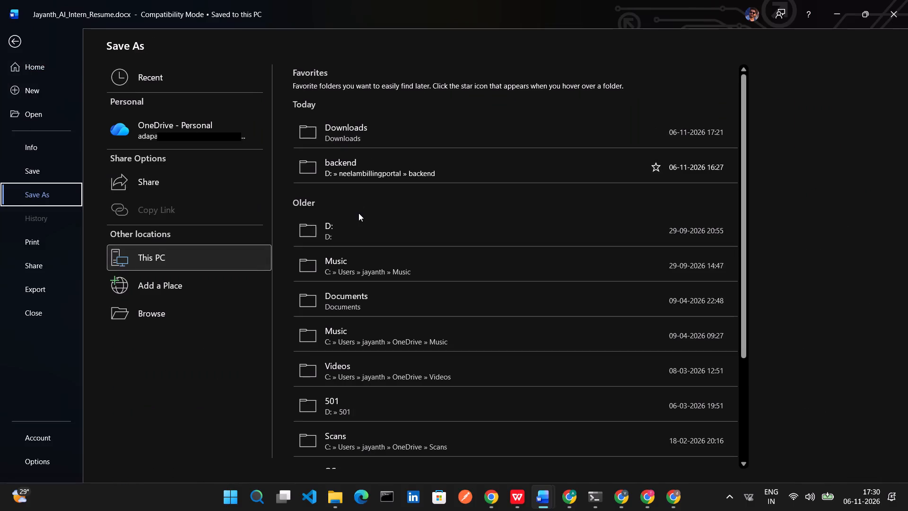
click(323, 227)
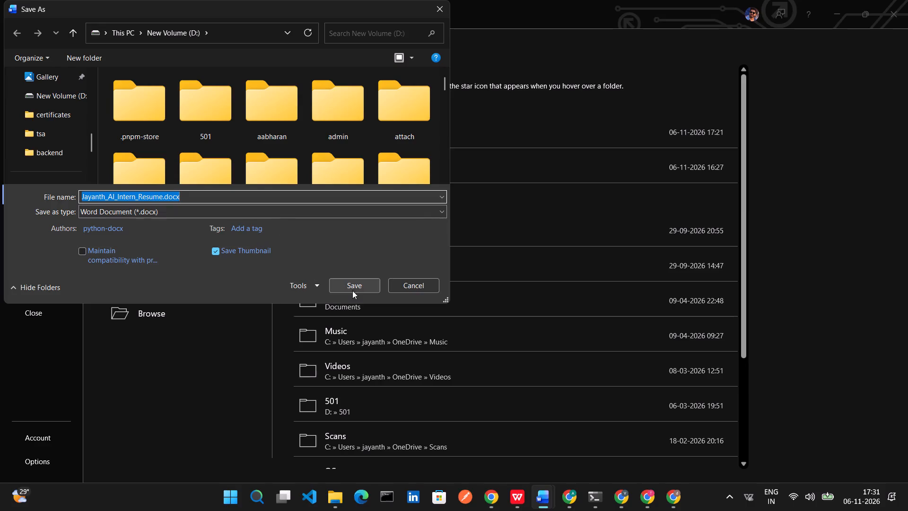
click(356, 280)
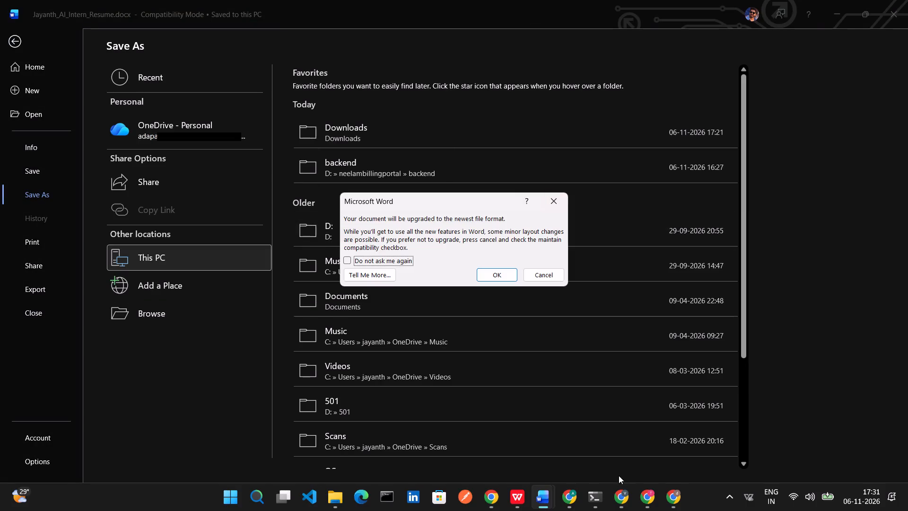
click(494, 272)
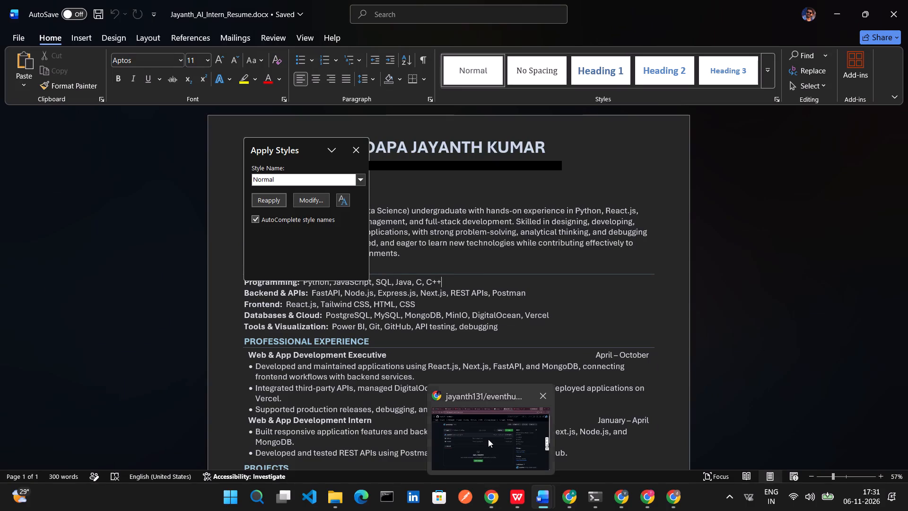
Switch to the Chrome window with the eventhub repository and enter a search starting with "pdf" in a new tab.
click(488, 439)
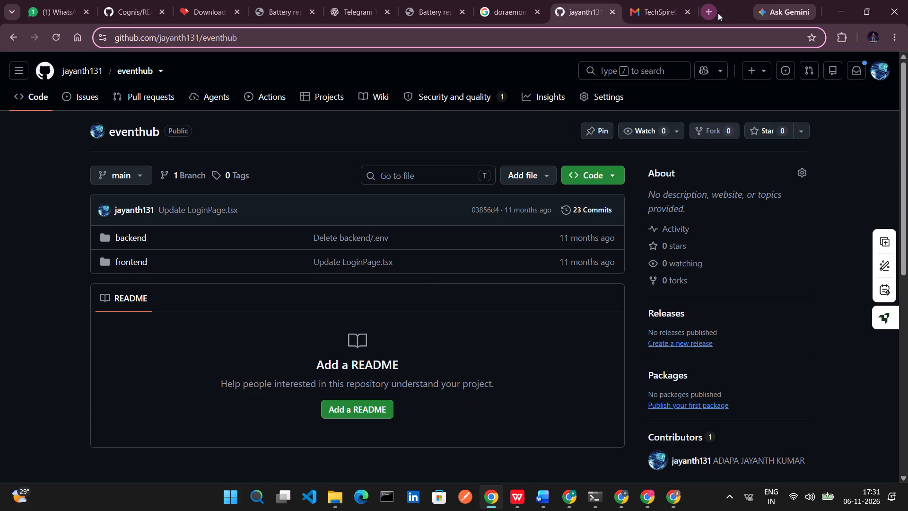
click(715, 13)
text(pdf)
key(space)
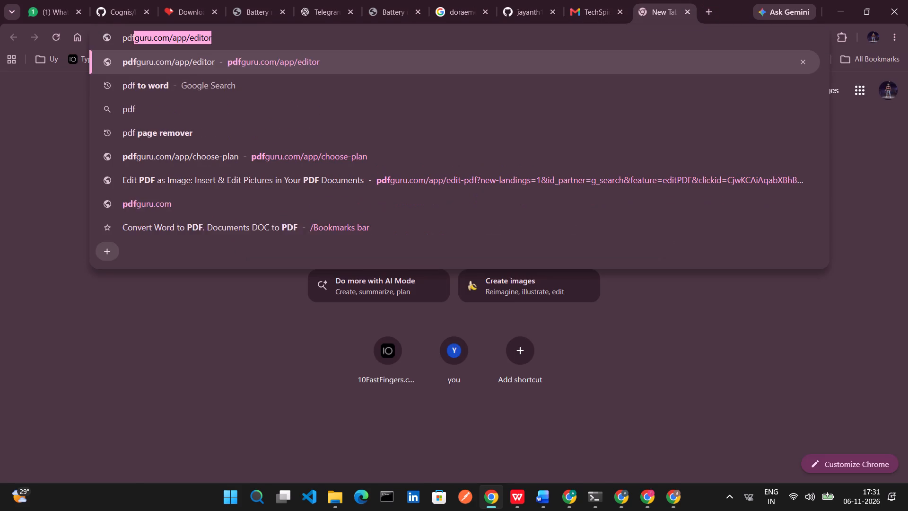
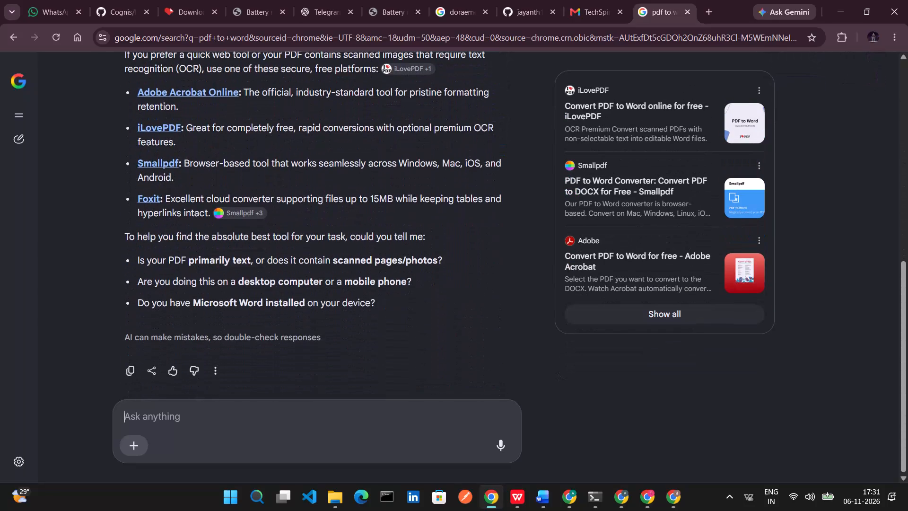
Show all web results for "pdf to word" and open the iLovePDF converter page.
scroll(221, 258, up, 9)
click(177, 81)
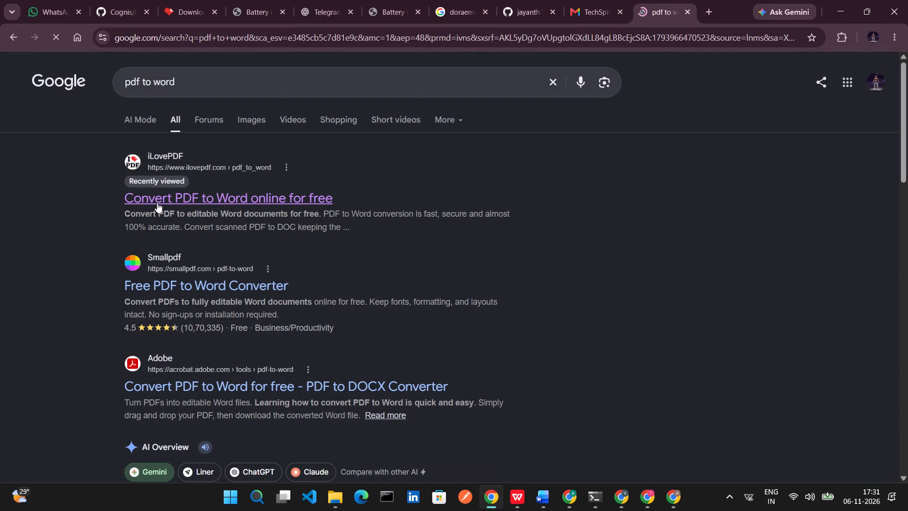
click(157, 203)
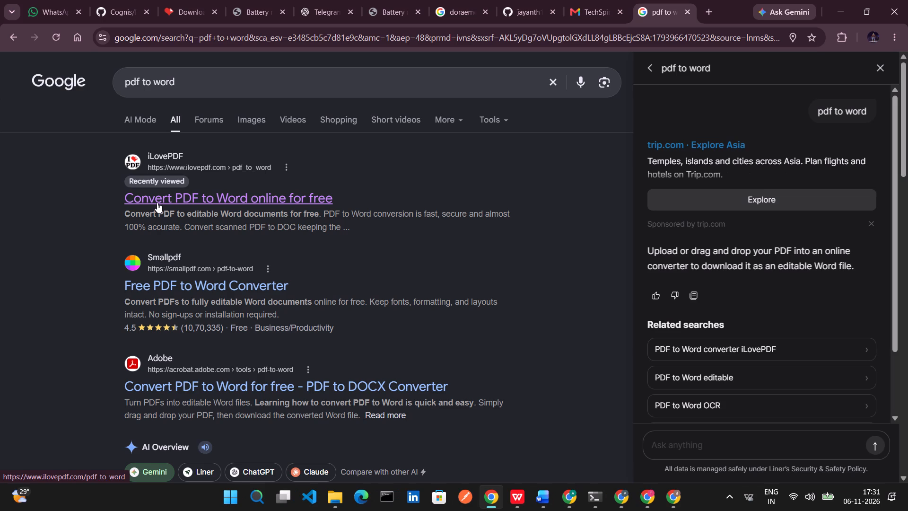
click(157, 203)
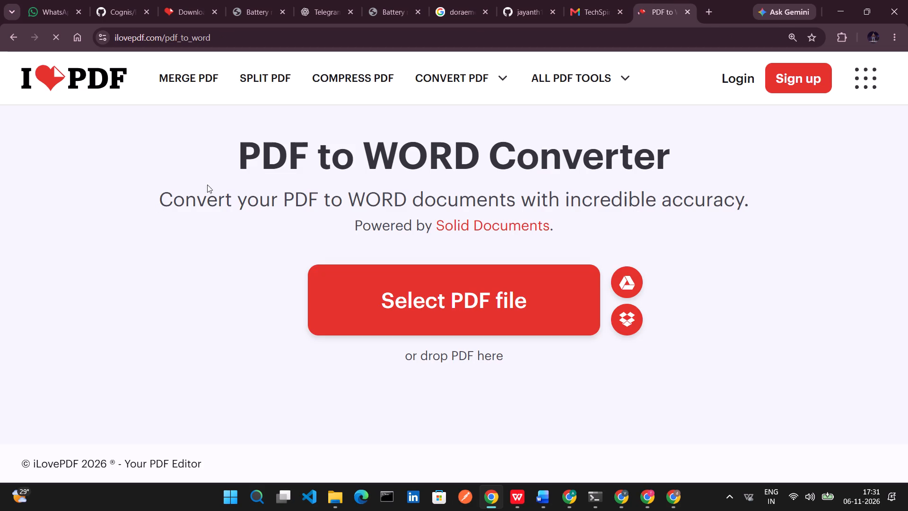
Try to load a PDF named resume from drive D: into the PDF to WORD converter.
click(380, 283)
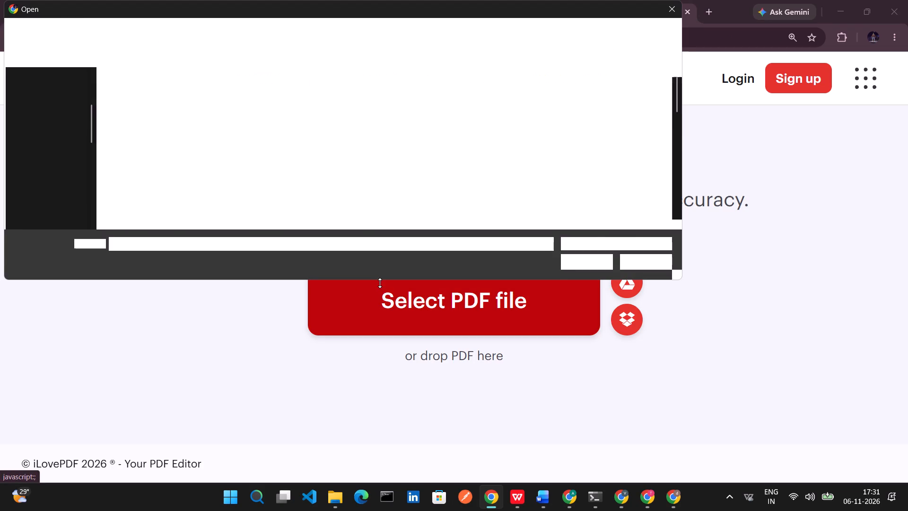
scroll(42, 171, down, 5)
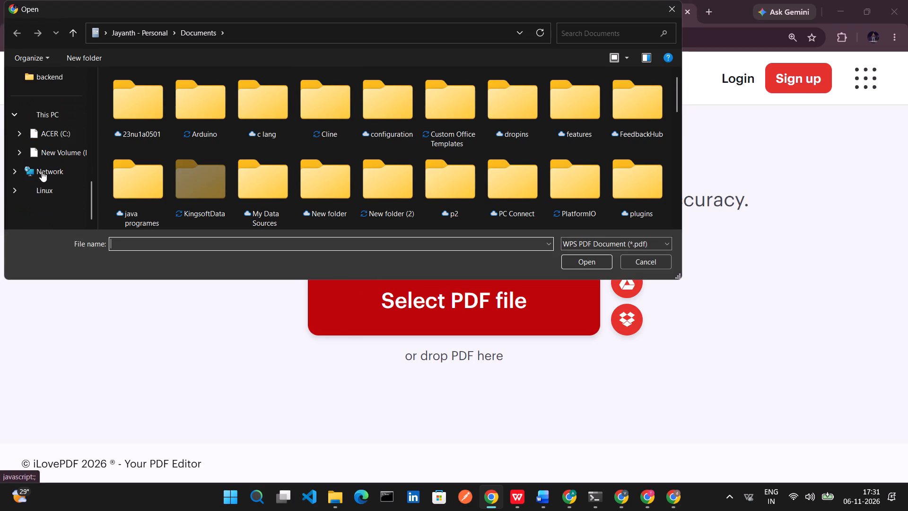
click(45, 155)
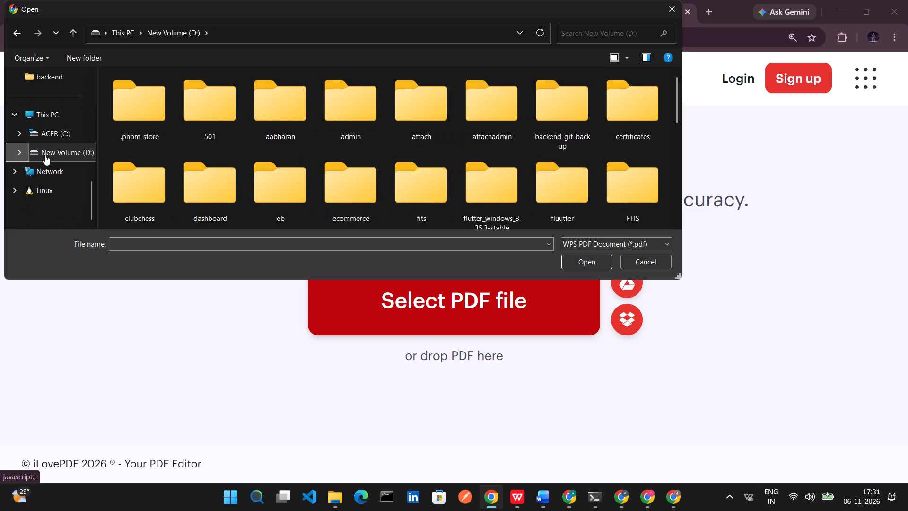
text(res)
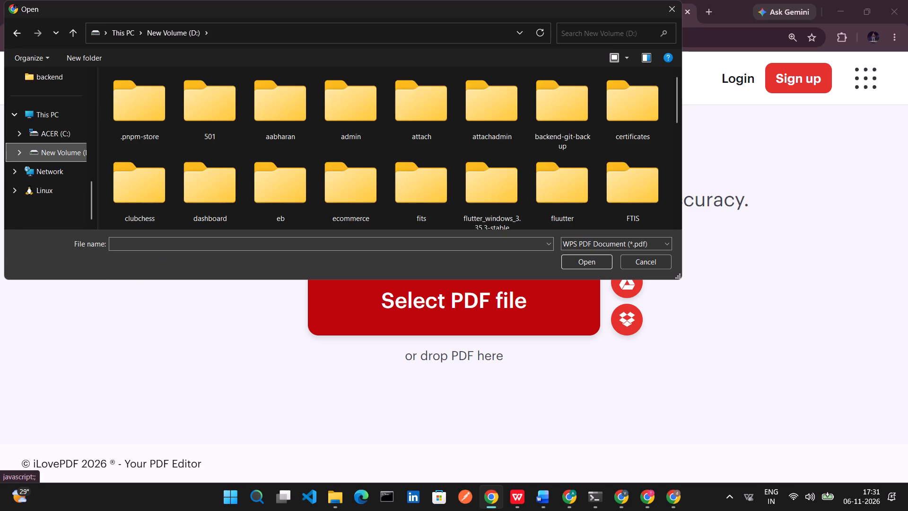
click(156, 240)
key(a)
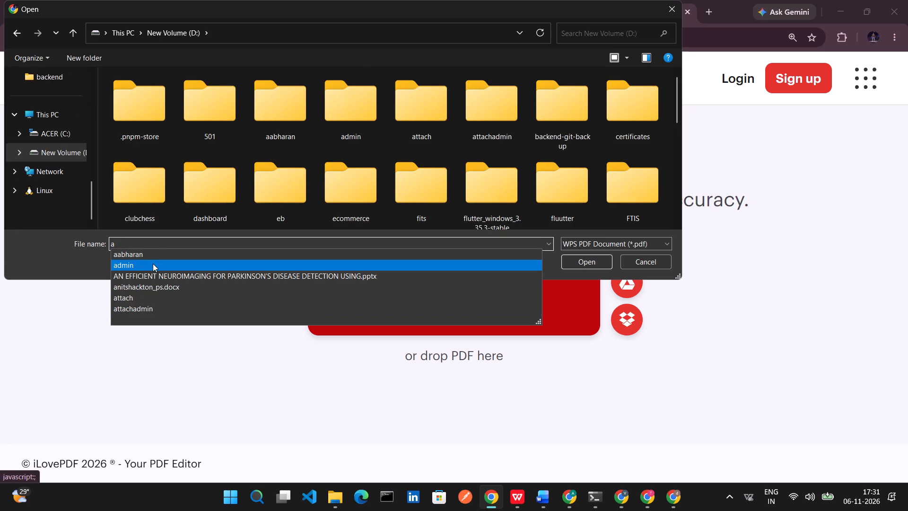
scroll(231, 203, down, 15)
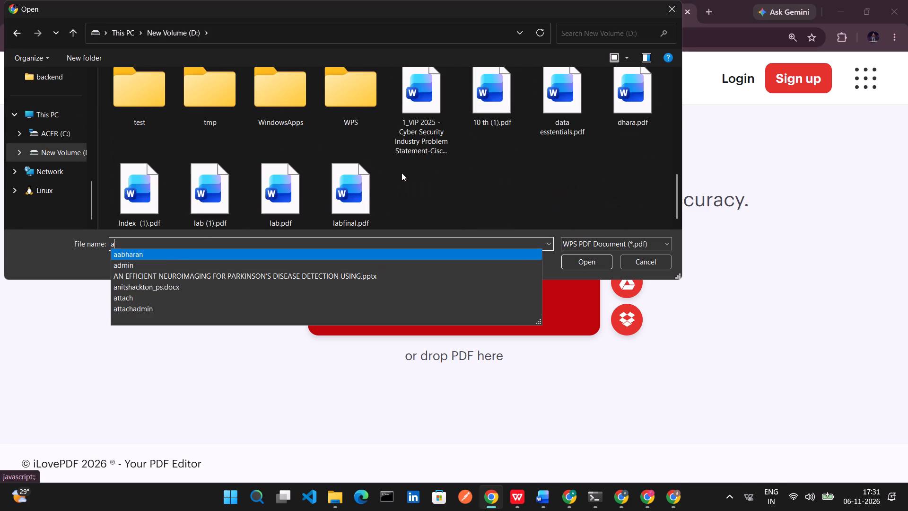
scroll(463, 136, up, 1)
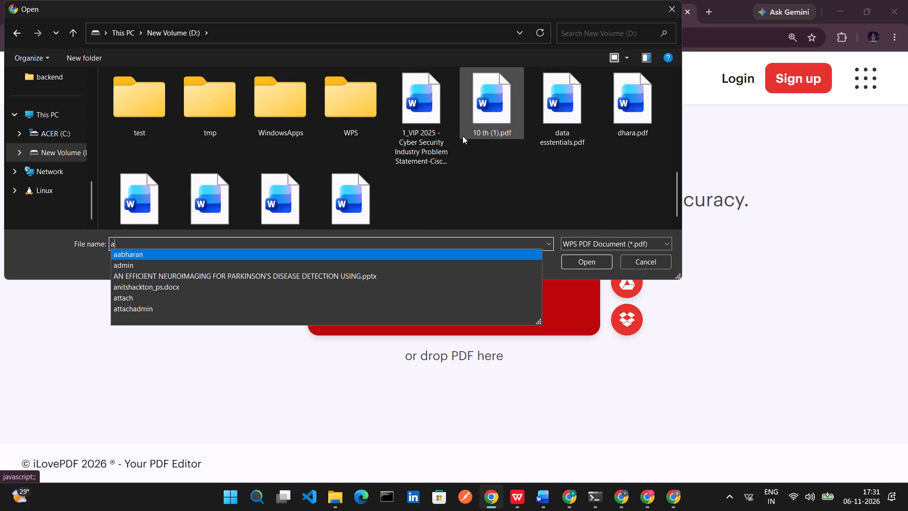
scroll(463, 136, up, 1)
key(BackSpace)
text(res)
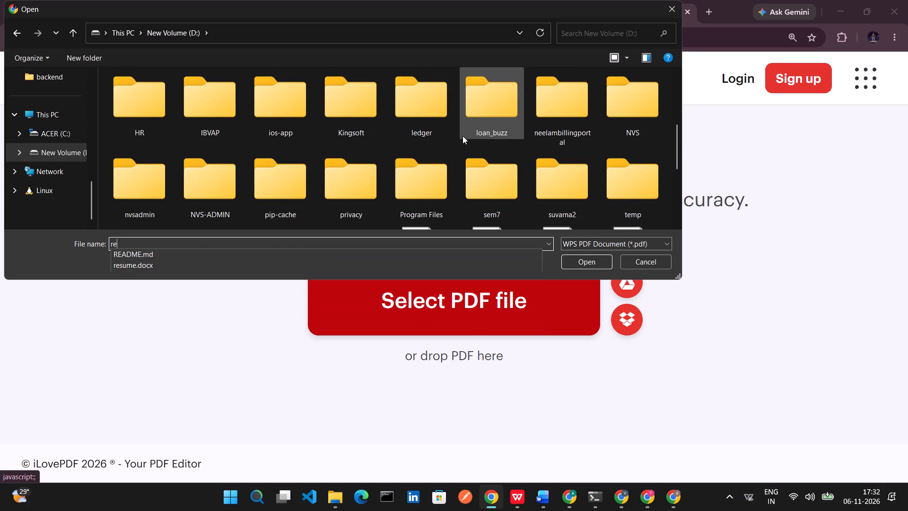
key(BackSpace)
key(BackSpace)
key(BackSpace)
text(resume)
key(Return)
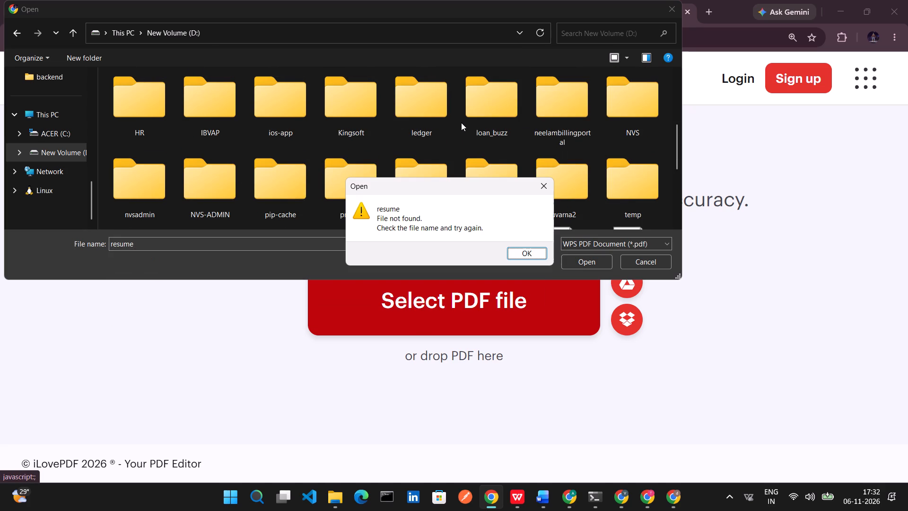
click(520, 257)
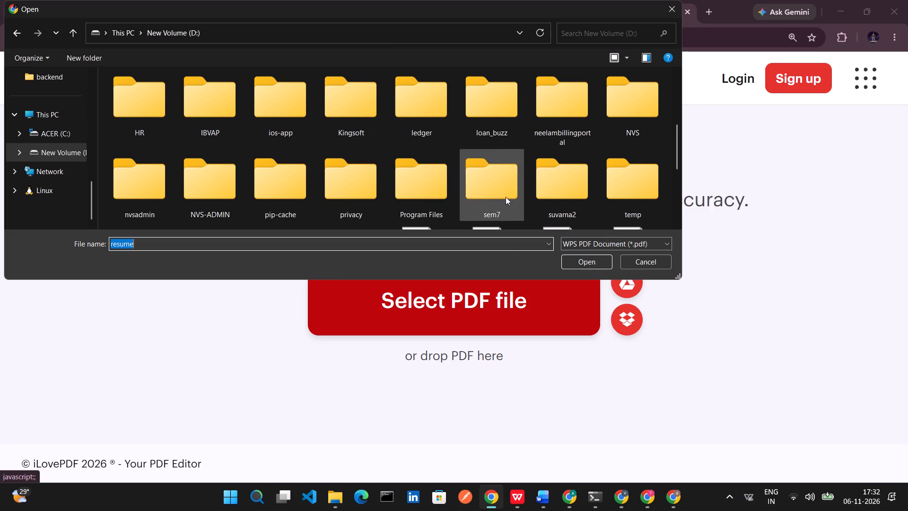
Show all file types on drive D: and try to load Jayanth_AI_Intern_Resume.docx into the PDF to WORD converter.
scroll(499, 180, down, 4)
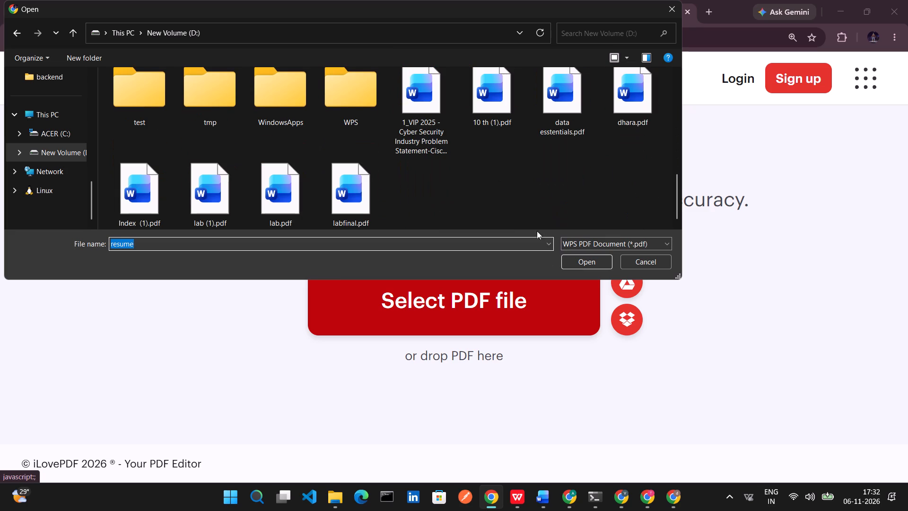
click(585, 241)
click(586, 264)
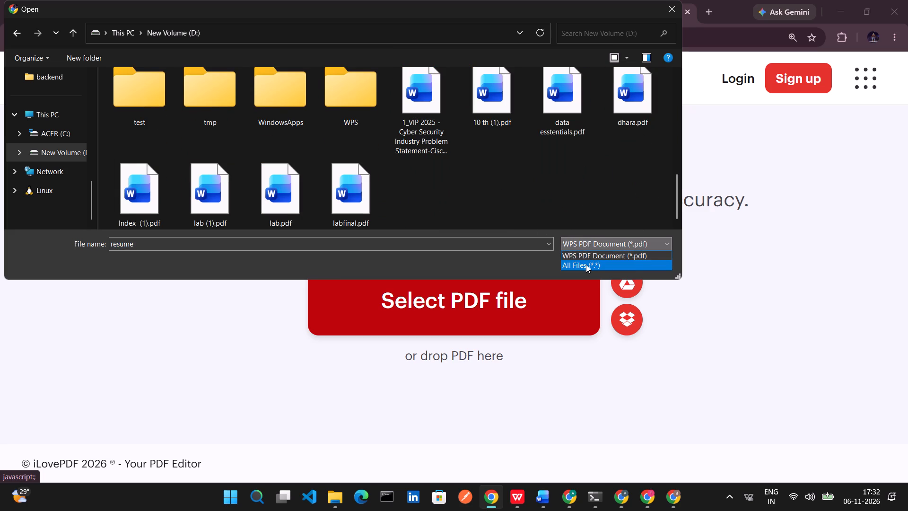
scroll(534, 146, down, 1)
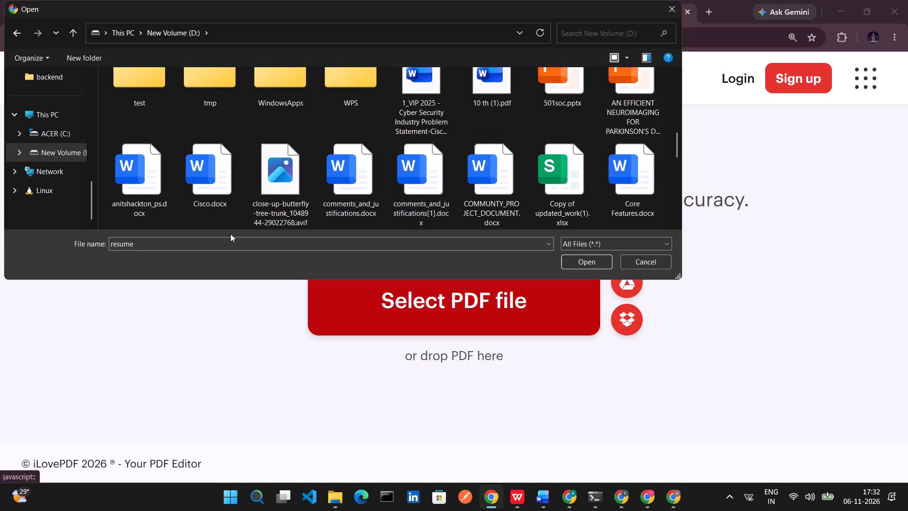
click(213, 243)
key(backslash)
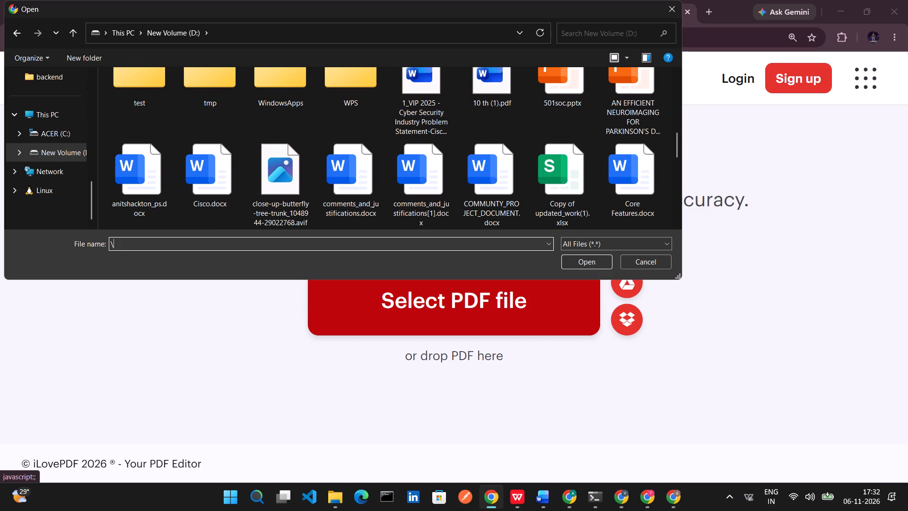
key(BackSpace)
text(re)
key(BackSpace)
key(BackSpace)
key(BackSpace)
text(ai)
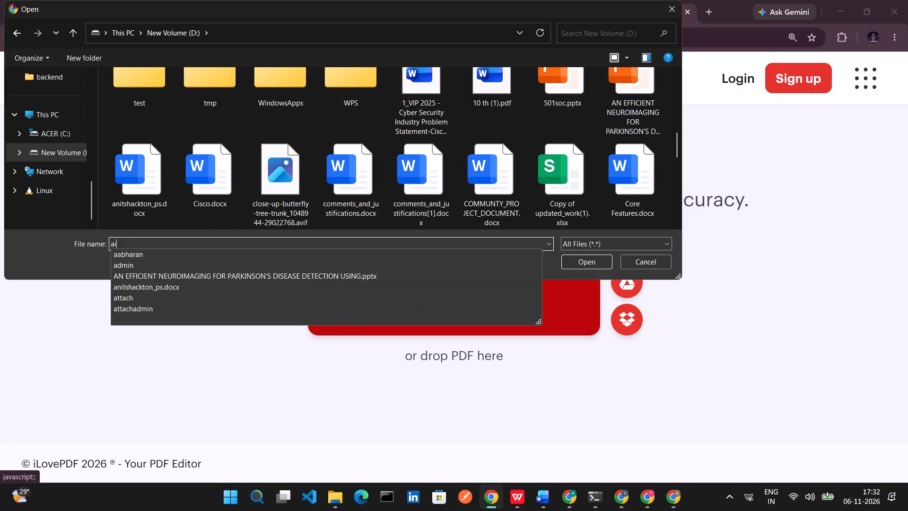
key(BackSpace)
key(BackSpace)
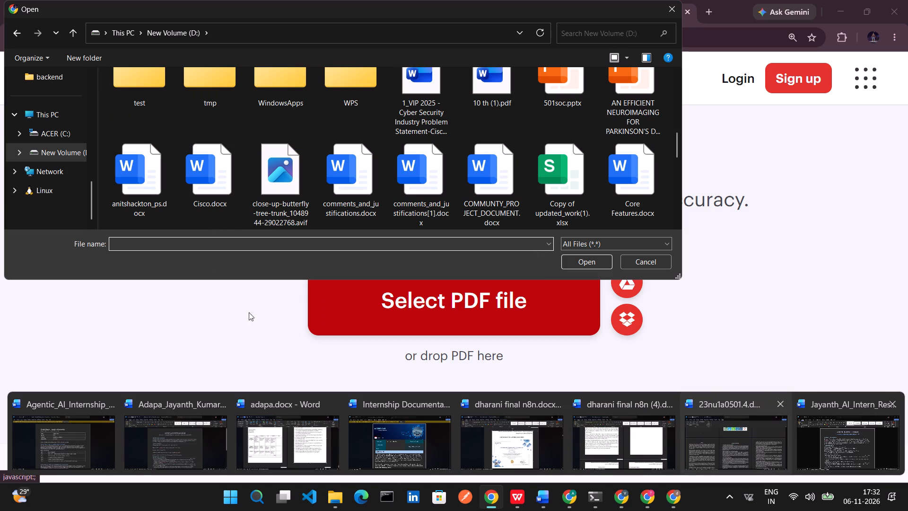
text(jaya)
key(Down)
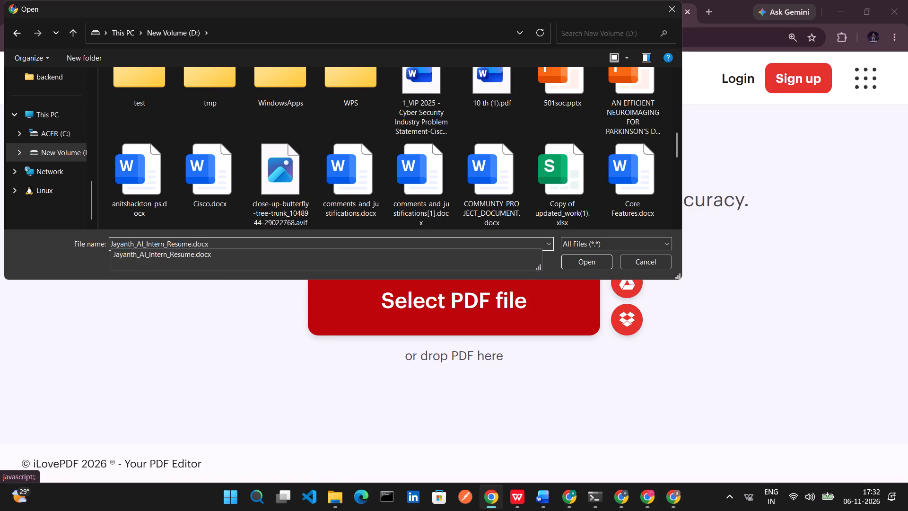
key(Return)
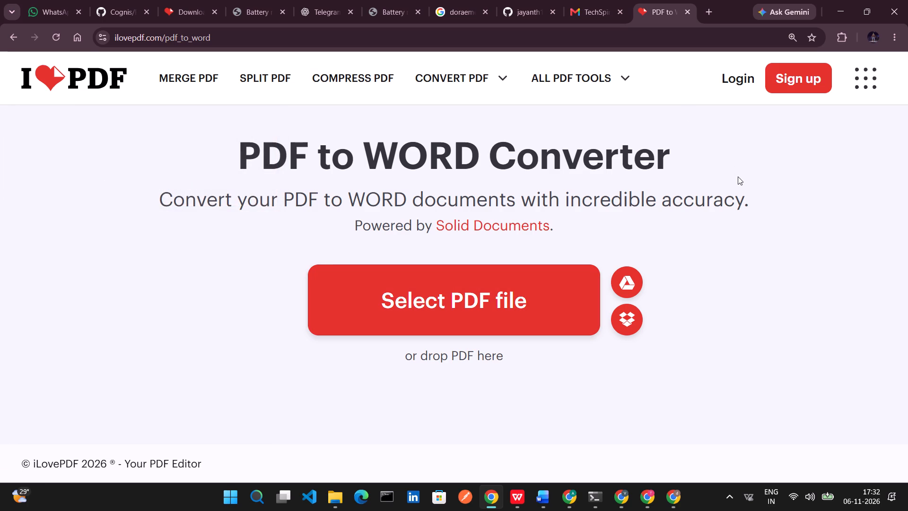
Switch to iLovePDF's WORD to PDF converter.
scroll(736, 175, down, 2)
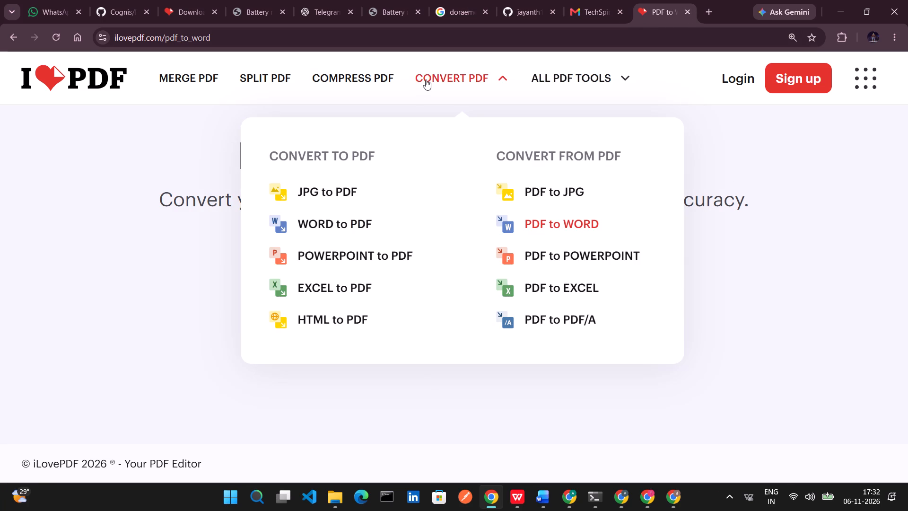
click(355, 227)
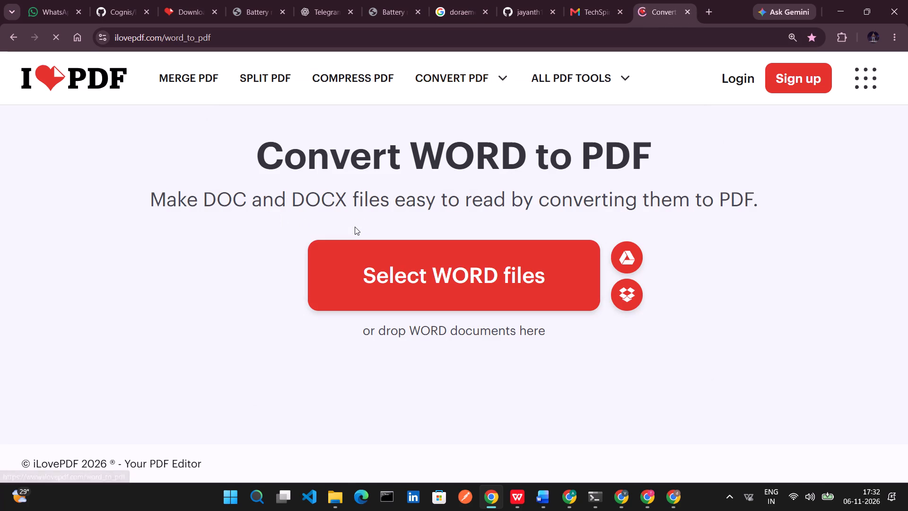
Load Jayanth_AI_Intern_Resume.docx from drive D: into the WORD to PDF converter.
click(433, 275)
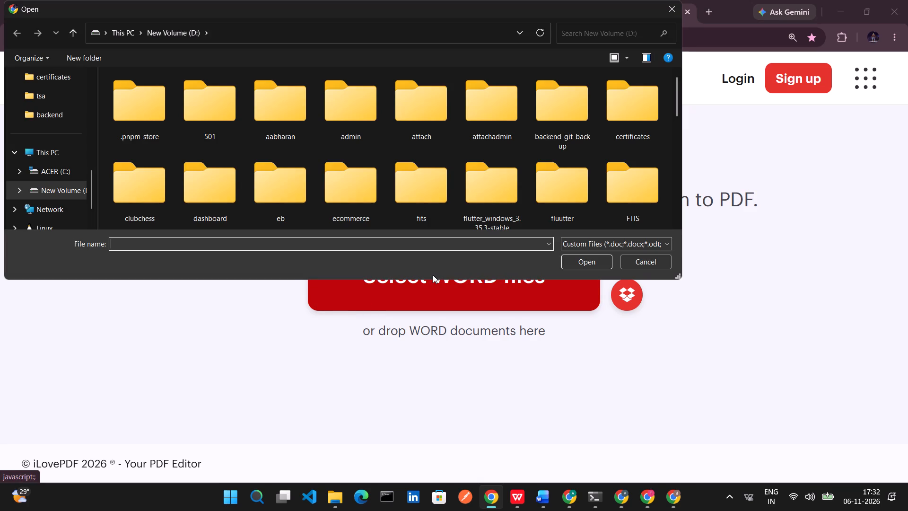
text(ai)
key(BackSpace)
key(BackSpace)
text(AI)
key(BackSpace)
key(BackSpace)
text(ja)
key(Down)
key(Return)
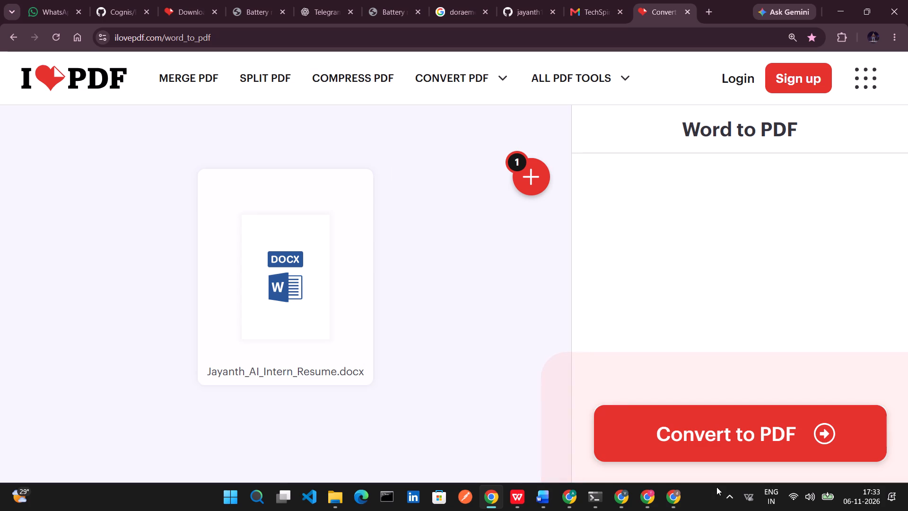
click(762, 433)
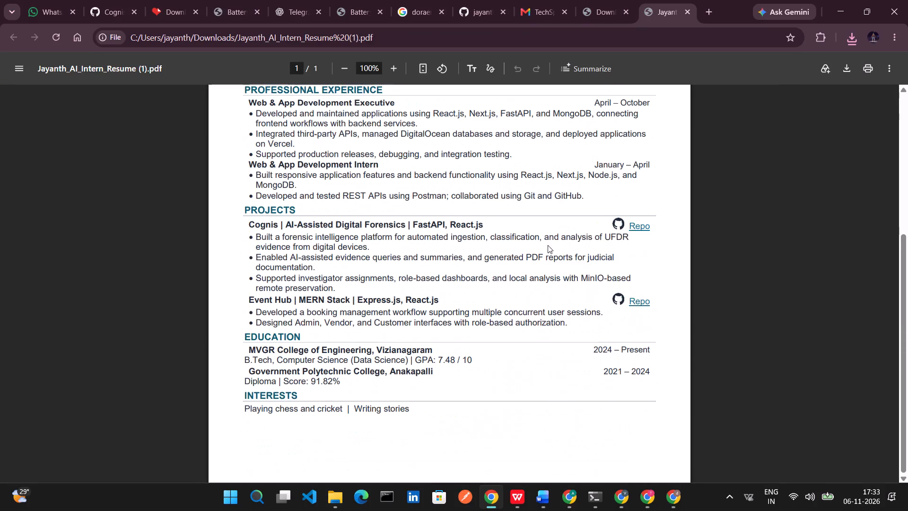
scroll(548, 245, down, 1)
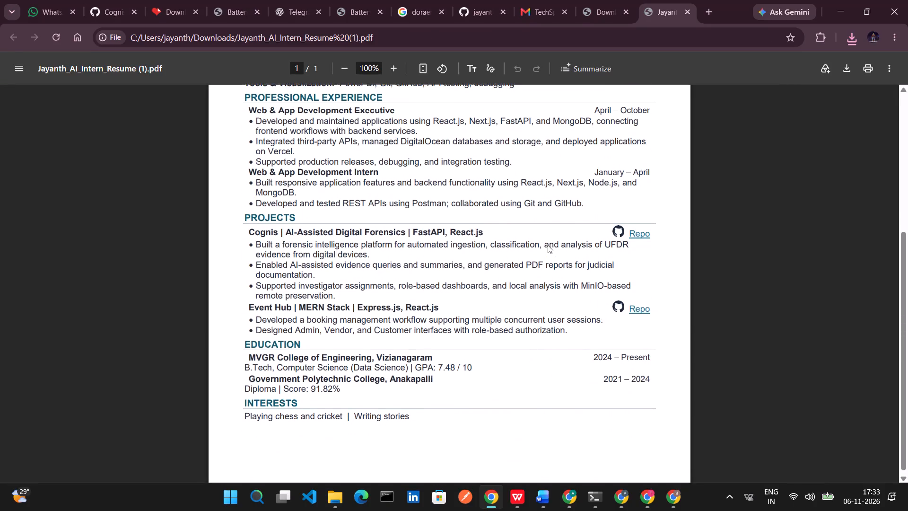
scroll(548, 245, up, 4)
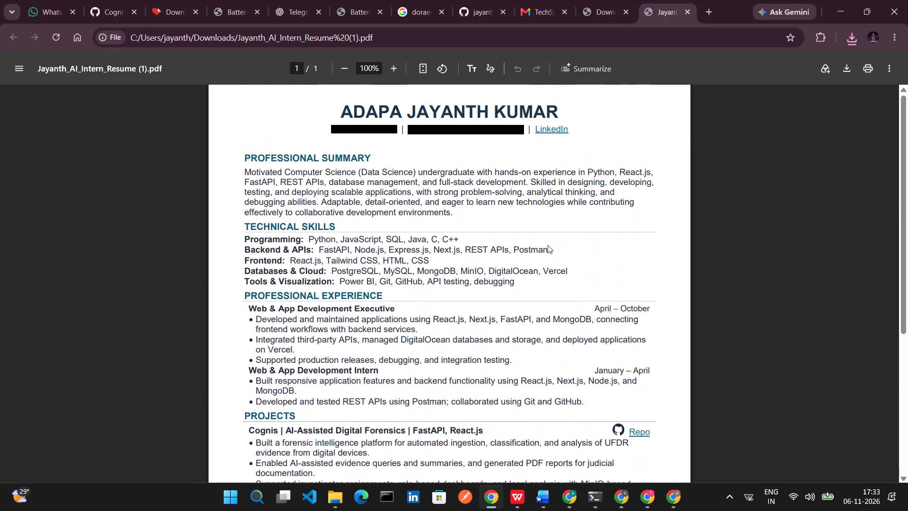
scroll(548, 245, up, 1)
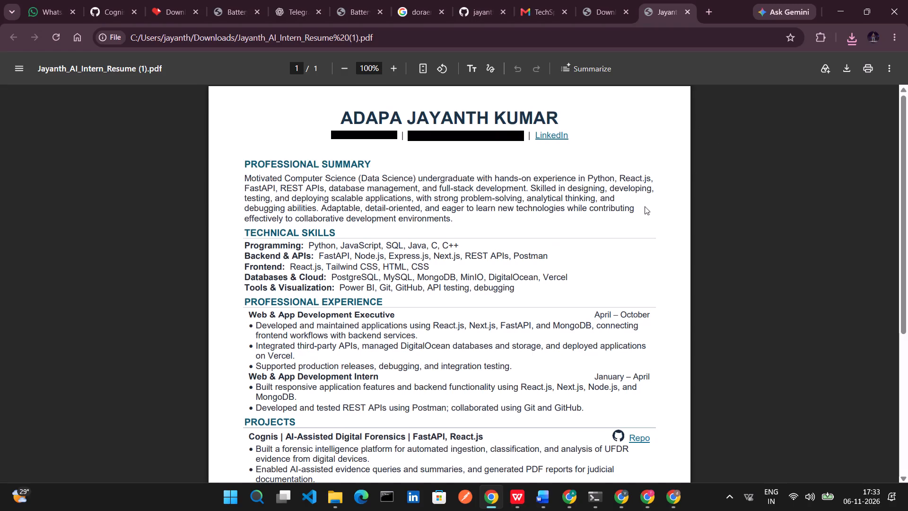
scroll(645, 206, down, 3)
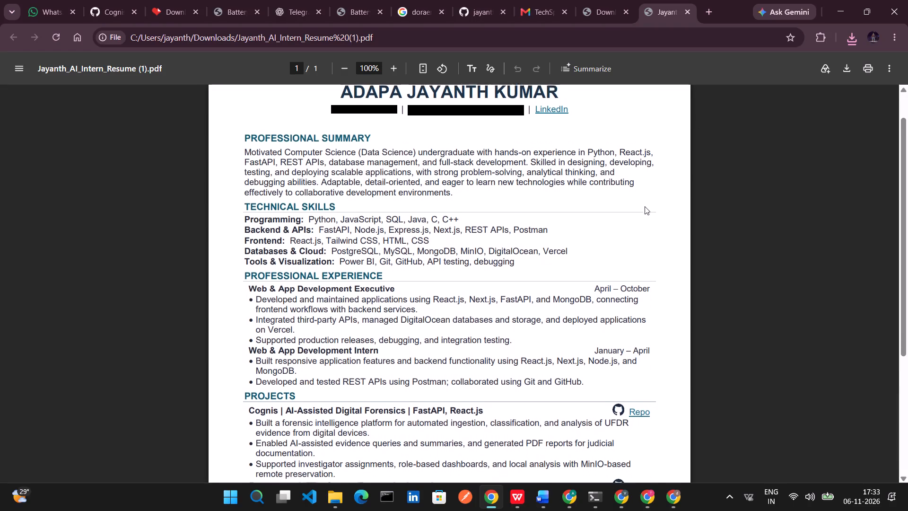
Review the converted resume PDF again from the summary to the interests, examining how the lines under each heading align.
scroll(645, 206, down, 1)
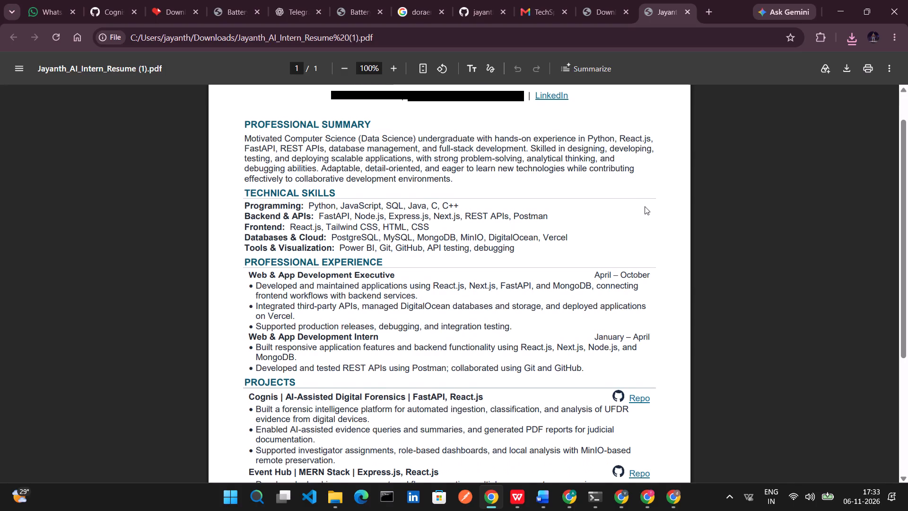
scroll(645, 206, down, 2)
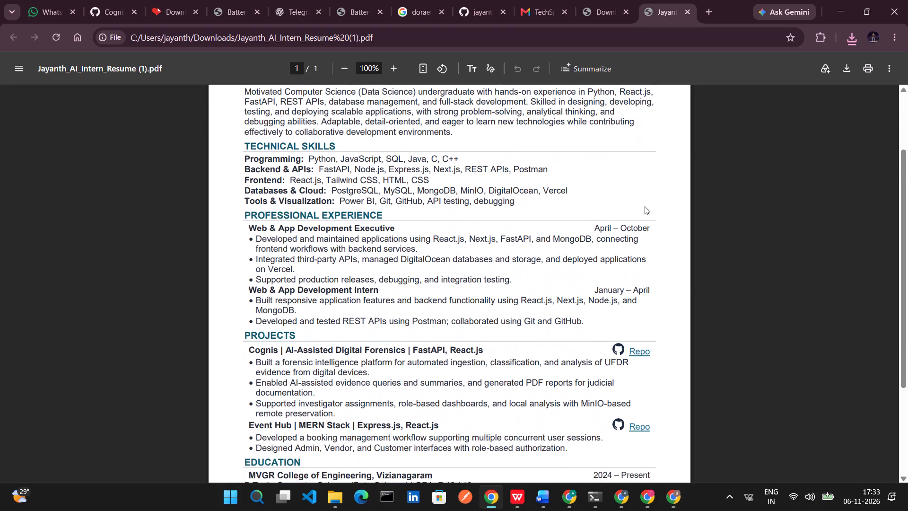
scroll(645, 206, down, 2)
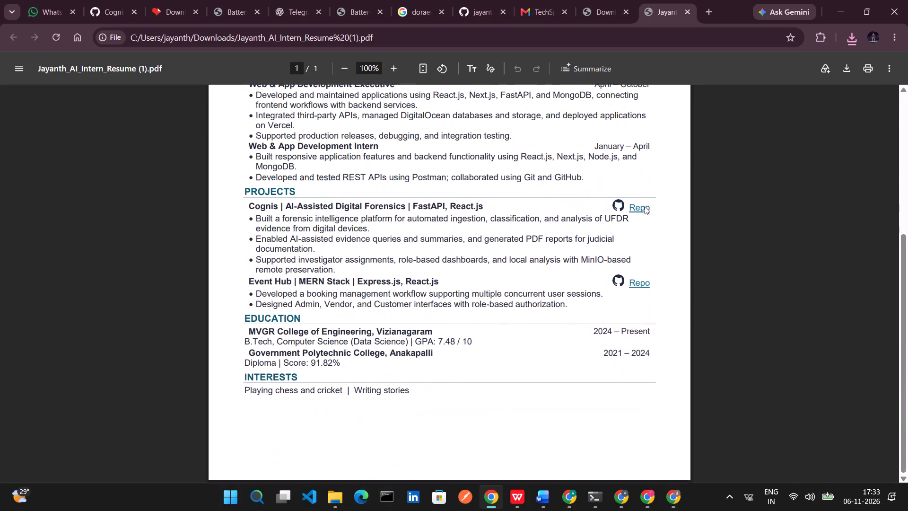
scroll(645, 206, down, 1)
scroll(645, 206, up, 1)
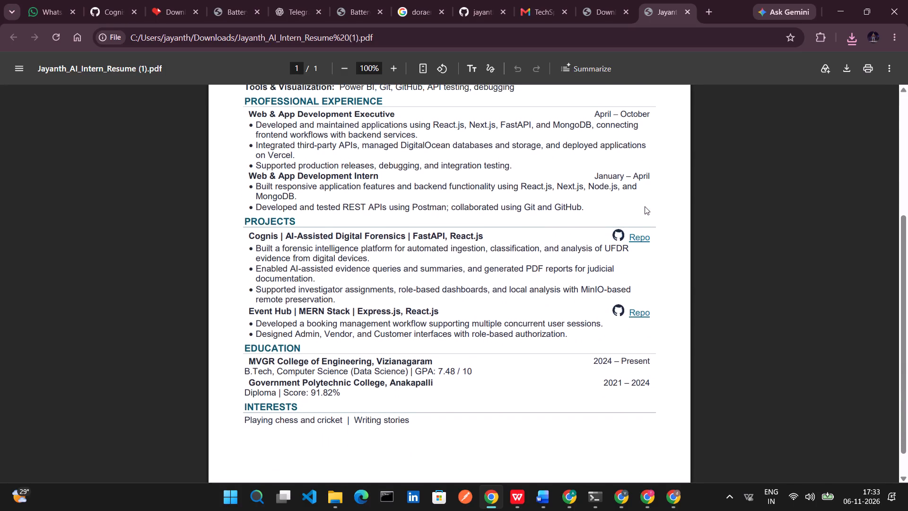
scroll(645, 206, up, 1)
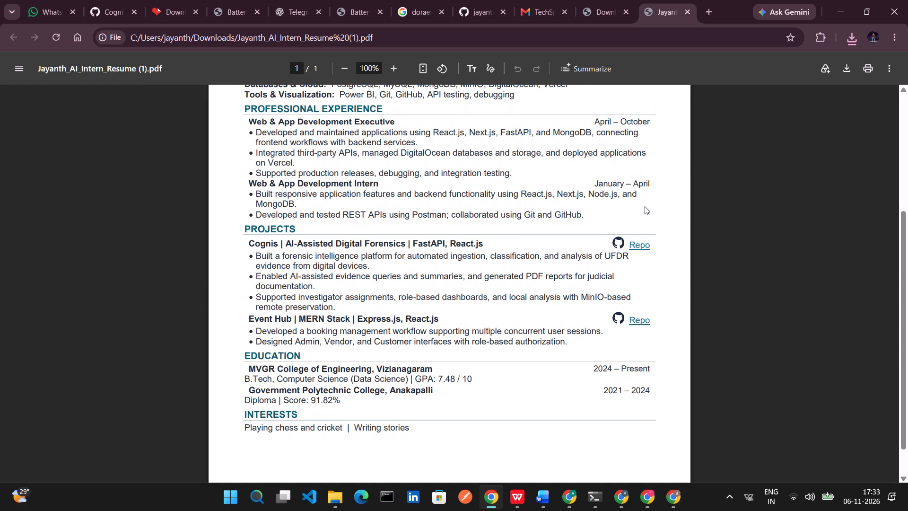
scroll(645, 206, up, 1)
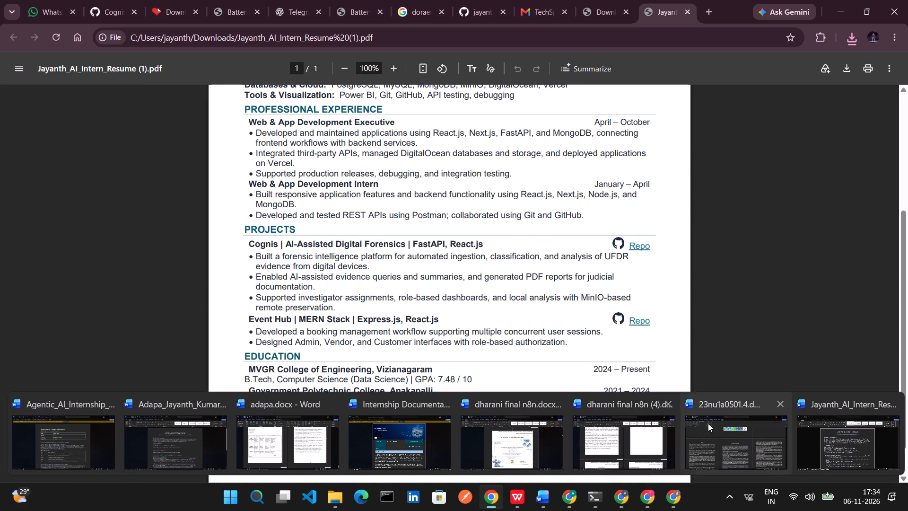
click(837, 430)
scroll(501, 419, down, 6)
scroll(501, 419, up, 1)
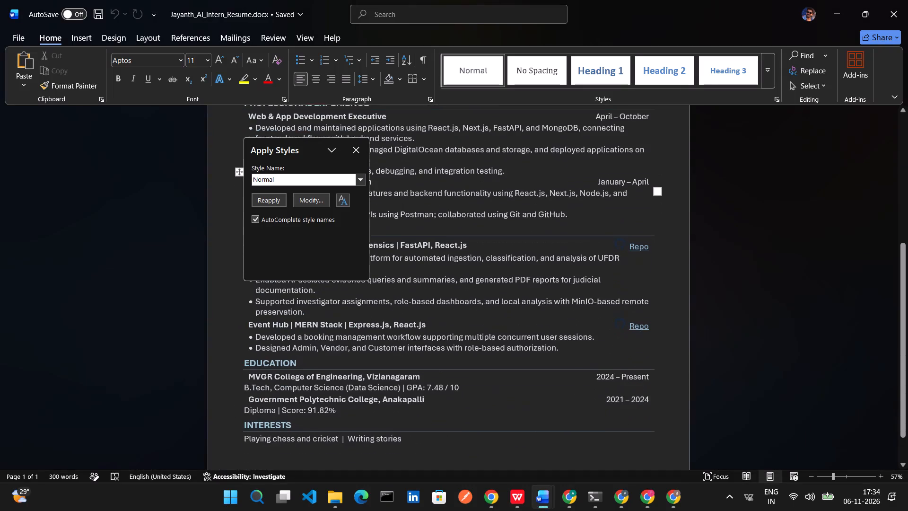
scroll(501, 419, up, 1)
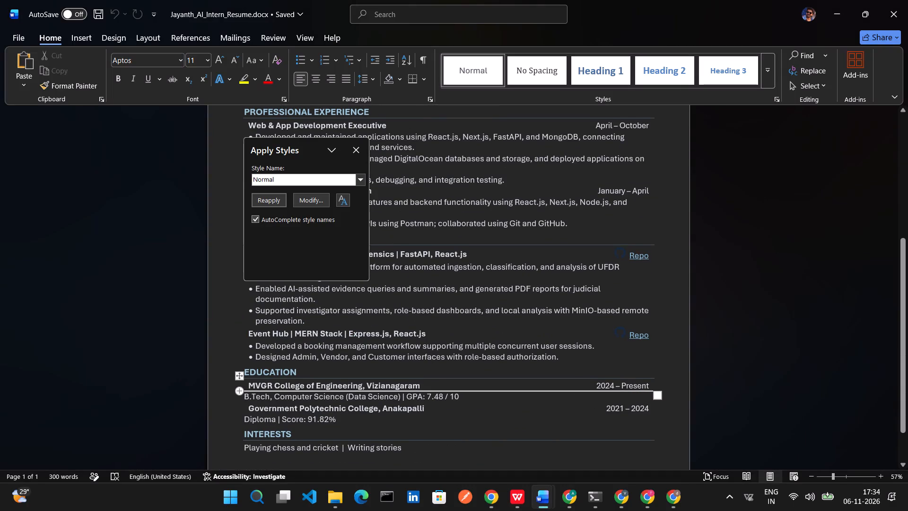
click(244, 396)
key(space)
key(space)
key(space)
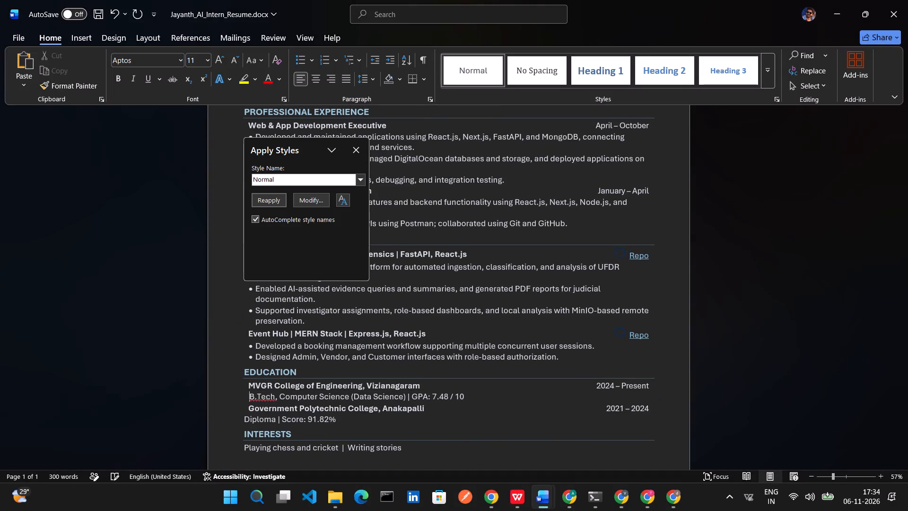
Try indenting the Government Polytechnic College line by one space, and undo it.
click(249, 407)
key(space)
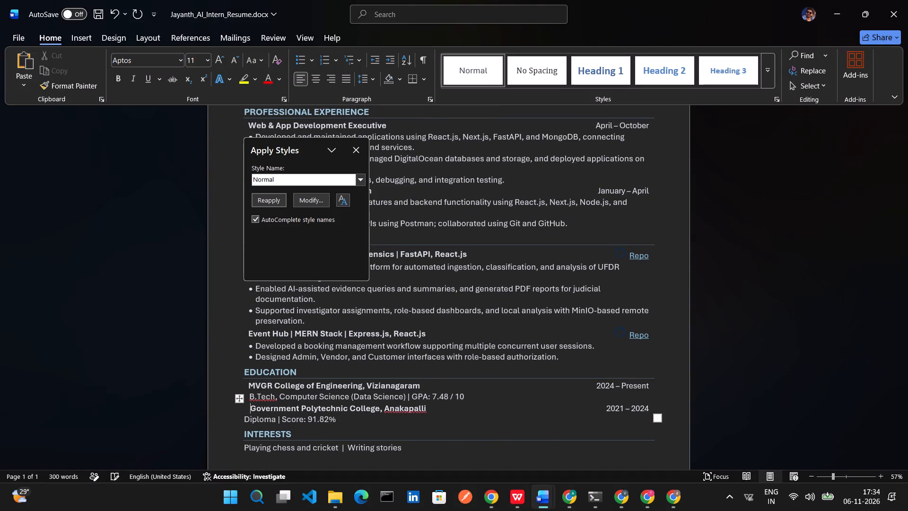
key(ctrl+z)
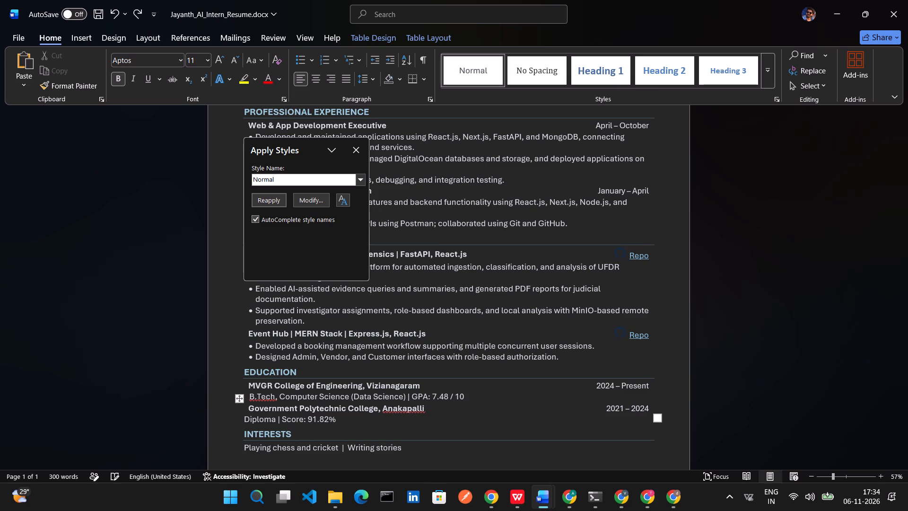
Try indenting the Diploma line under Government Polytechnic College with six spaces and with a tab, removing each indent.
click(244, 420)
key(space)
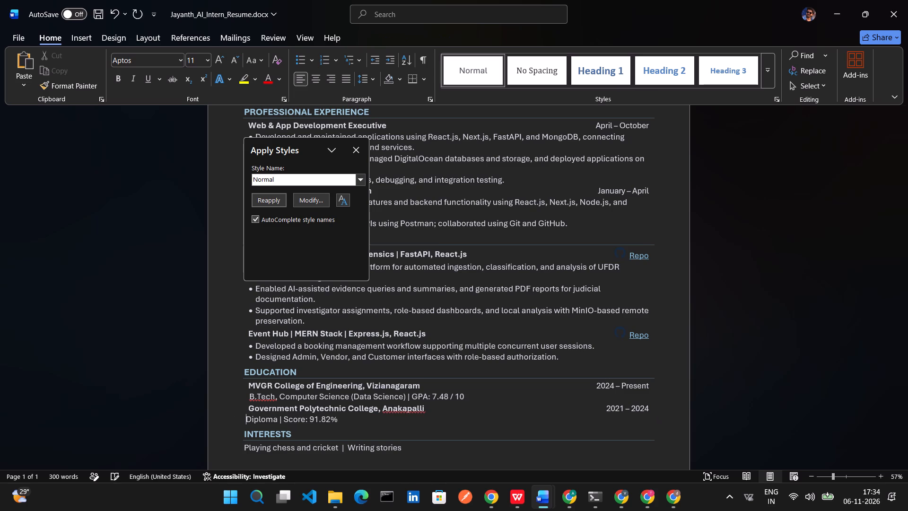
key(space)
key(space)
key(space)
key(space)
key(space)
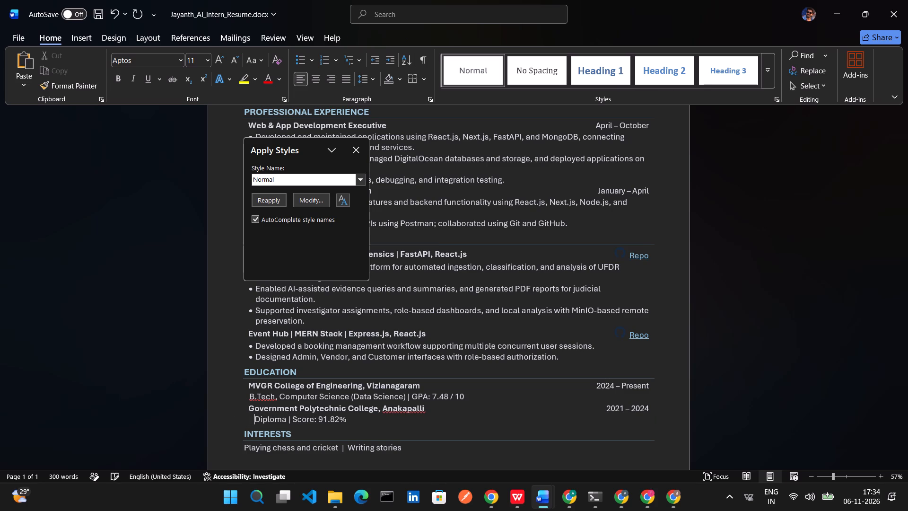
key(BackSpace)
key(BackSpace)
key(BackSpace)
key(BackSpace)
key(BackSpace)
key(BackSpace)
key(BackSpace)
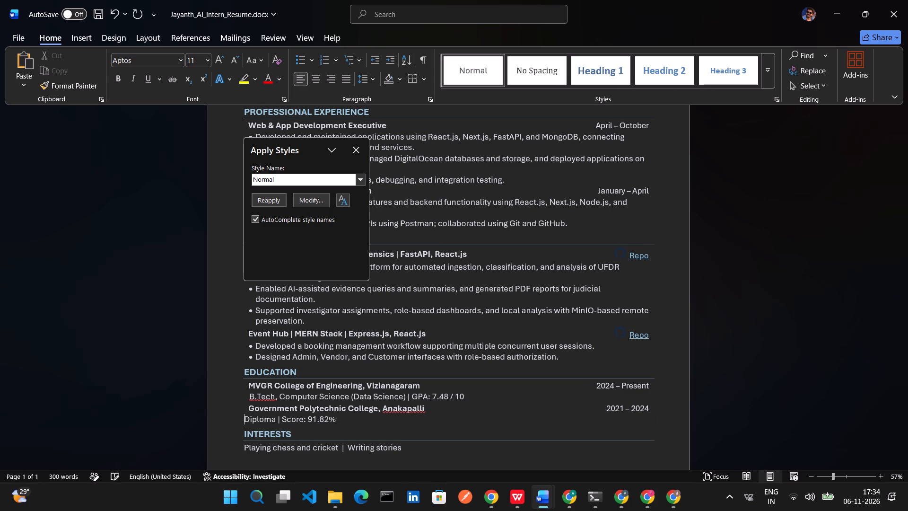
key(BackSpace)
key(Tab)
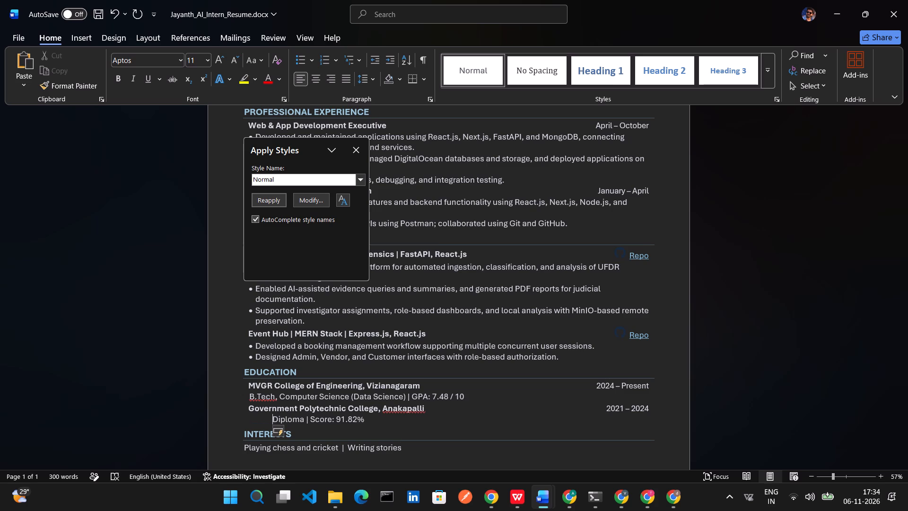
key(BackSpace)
Indent the Diploma line in the Education section by seven spaces.
key(space)
key(space)
key(space)
key(space)
key(space)
key(space)
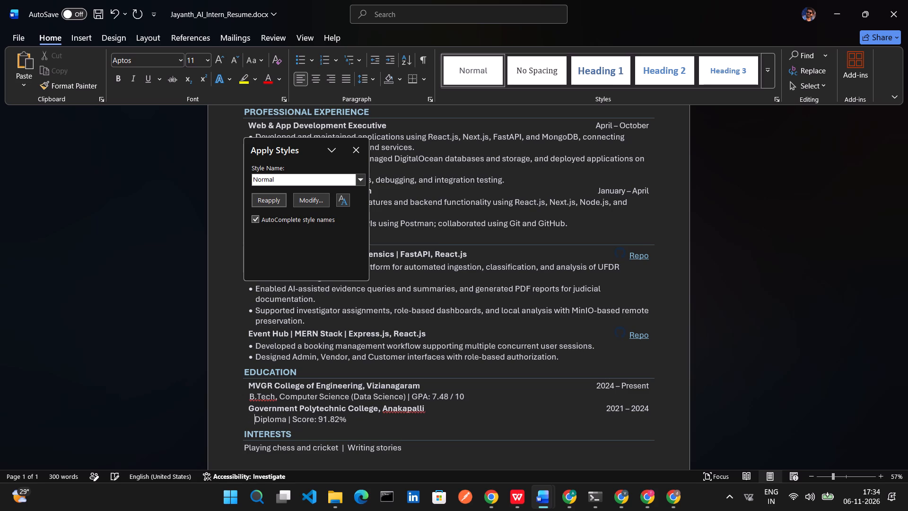
key(space)
Add six more spaces before the B.Tech line so that its indent matches the Diploma line.
click(248, 396)
key(space)
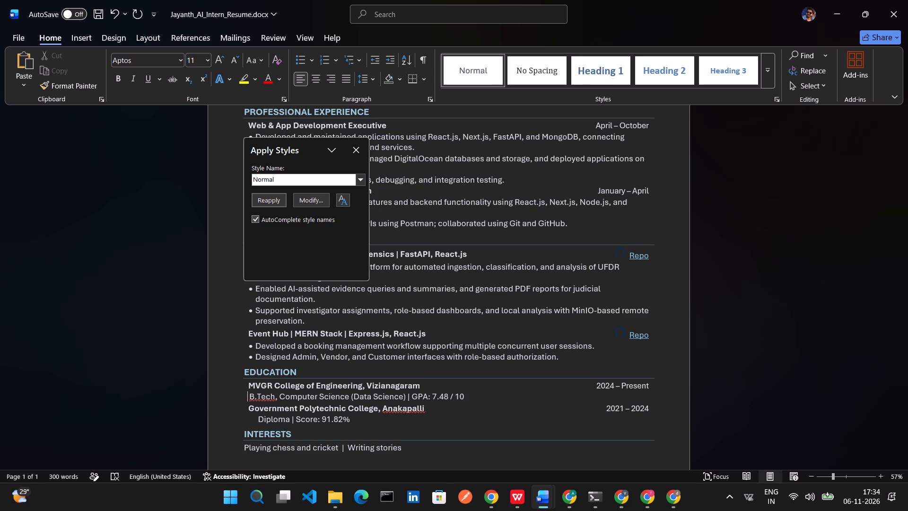
key(space)
key(space)
key(space)
key(space)
key(space)
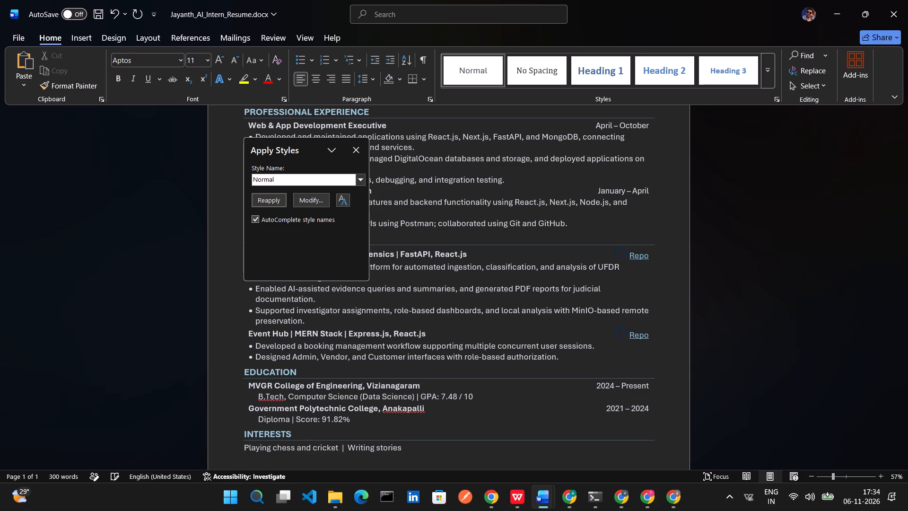
Indent the line of hobbies under the Interests heading by four spaces.
click(511, 454)
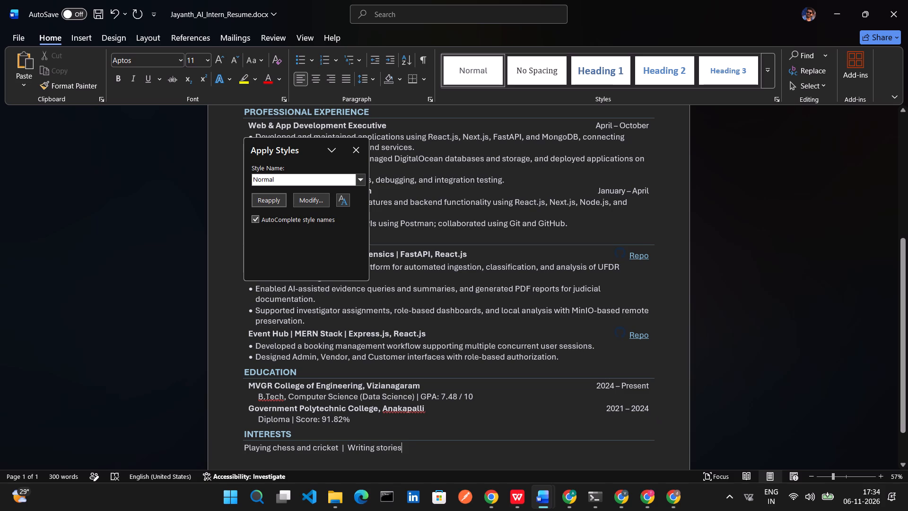
click(243, 449)
key(space)
key(space)
key(space)
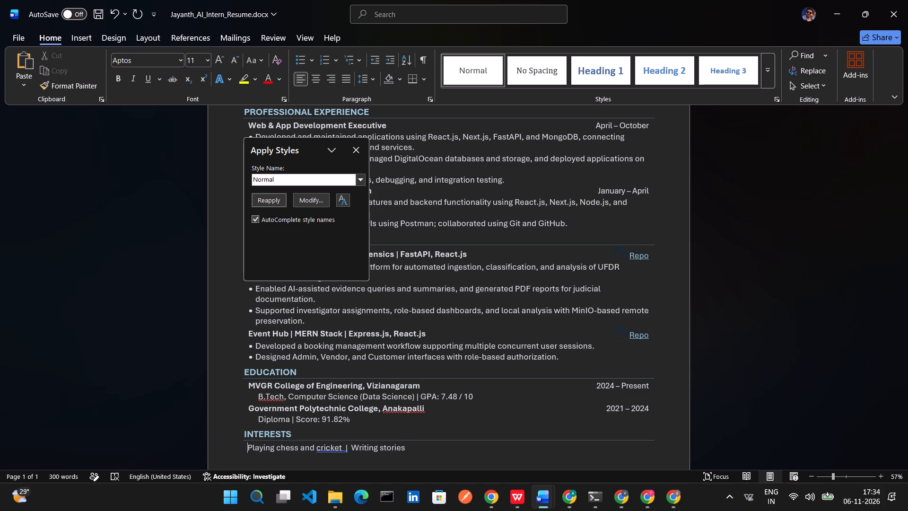
key(space)
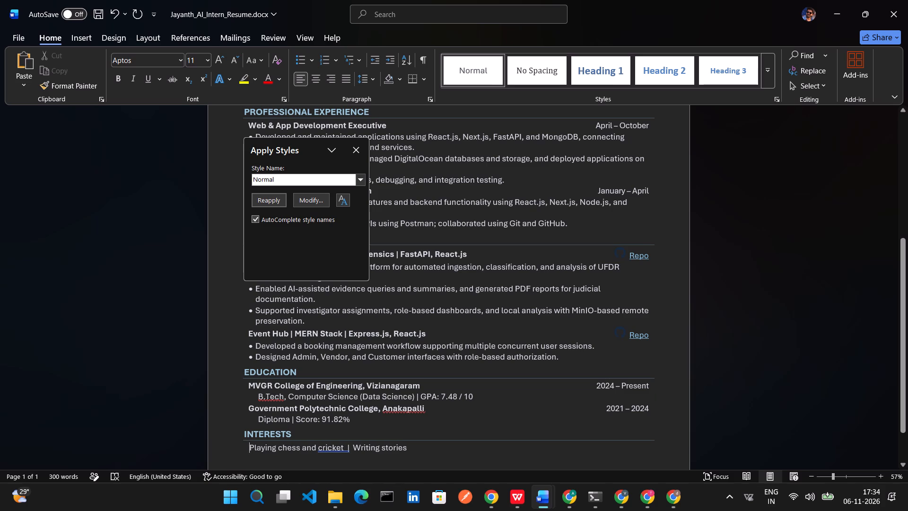
click(470, 420)
Close the floating Apply Styles pane.
scroll(470, 420, down, 2)
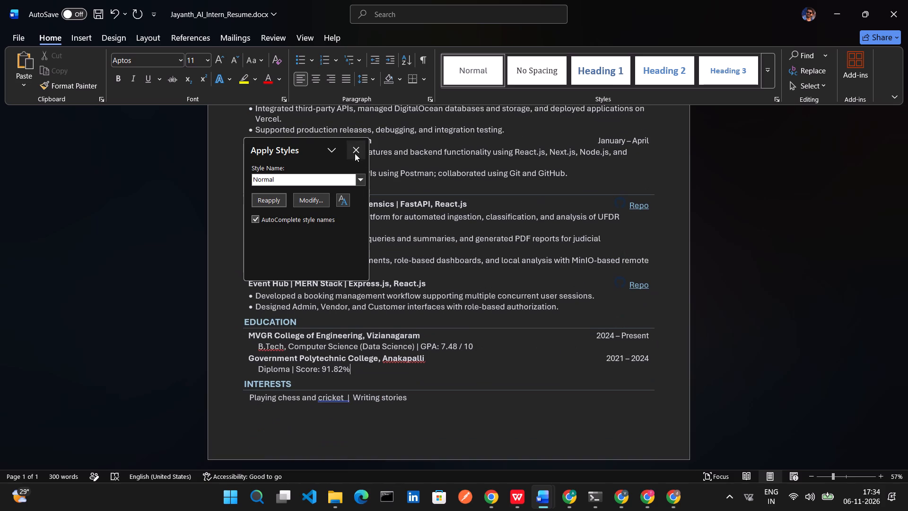
click(355, 153)
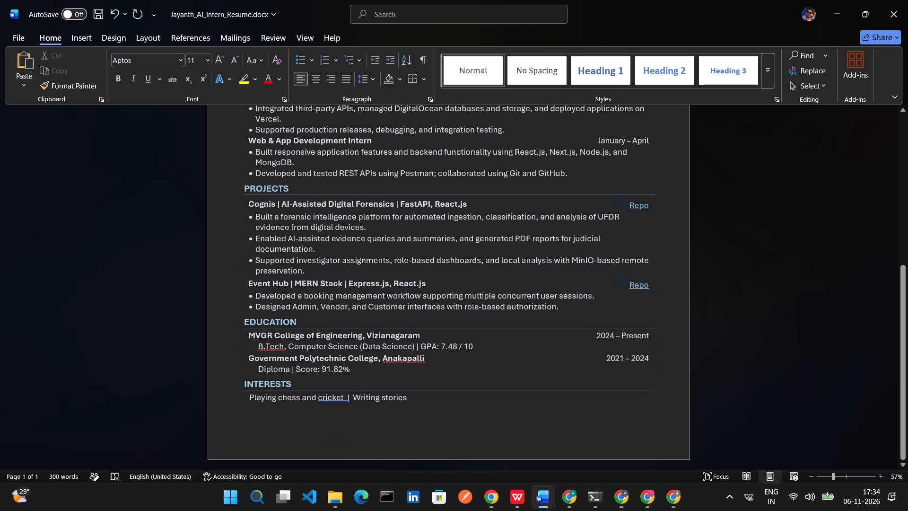
Save the resume document.
key(ctrl+s)
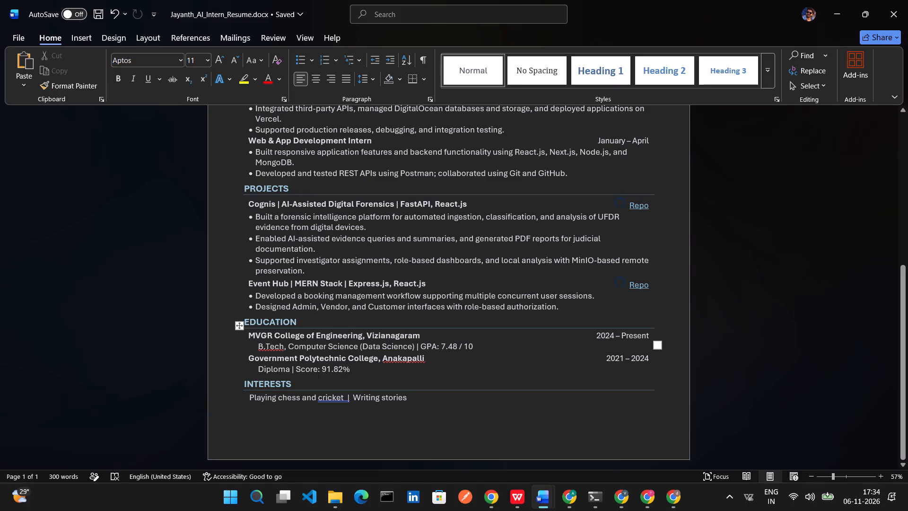
Review the whole resume document, from the name and contact line through the summary and projects to the interests.
scroll(504, 349, up, 1)
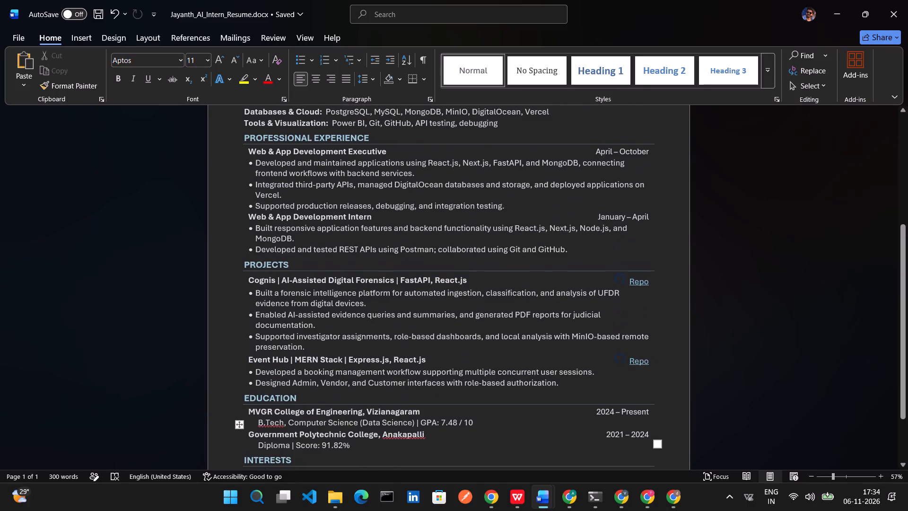
scroll(504, 349, up, 1)
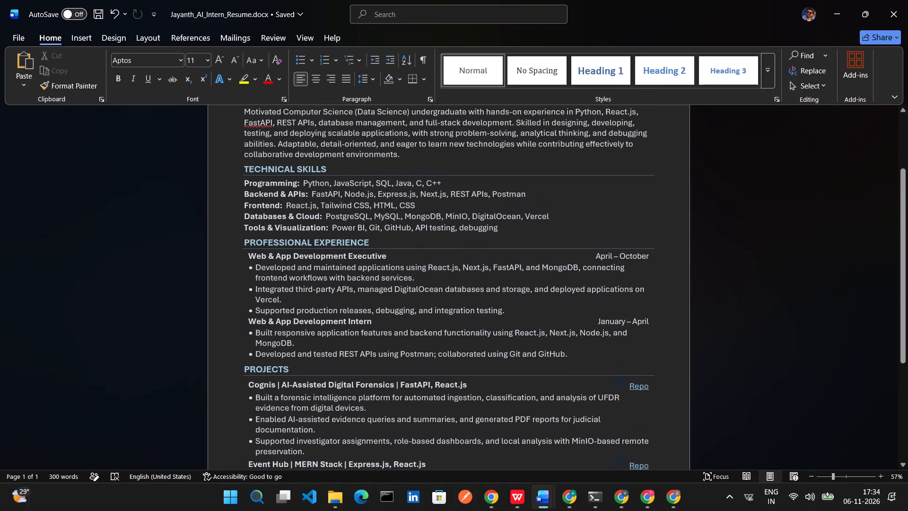
scroll(504, 349, up, 2)
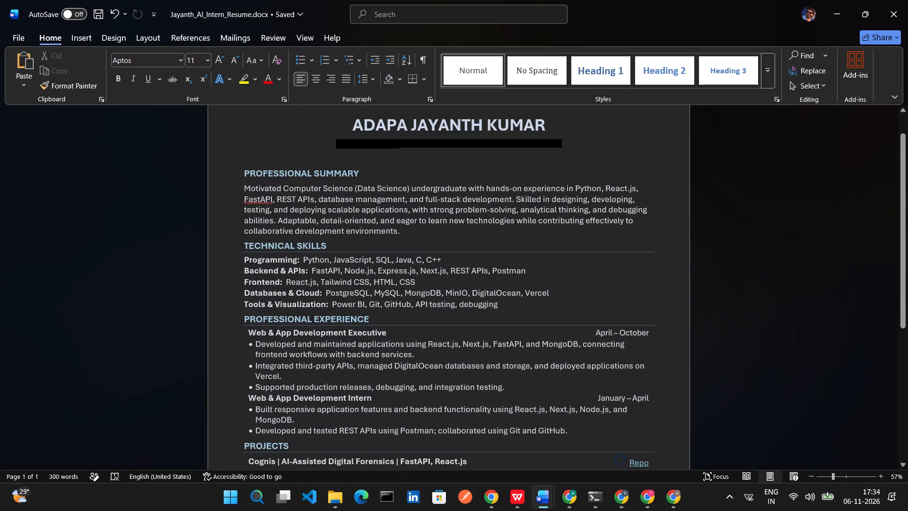
scroll(504, 349, up, 1)
scroll(504, 349, down, 2)
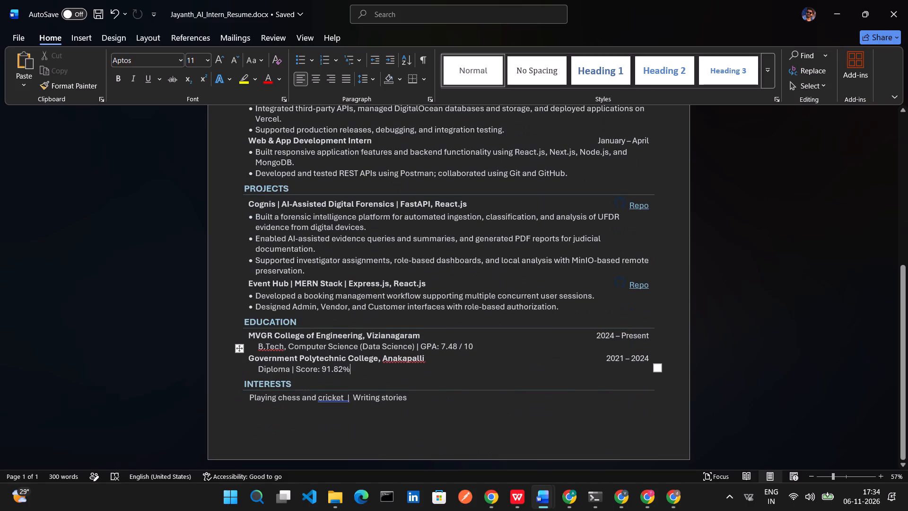
scroll(504, 349, up, 4)
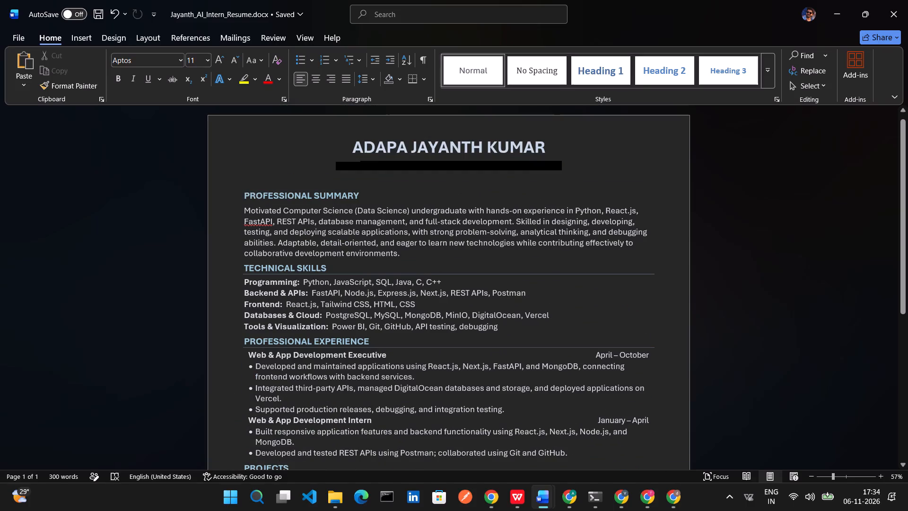
click(550, 165)
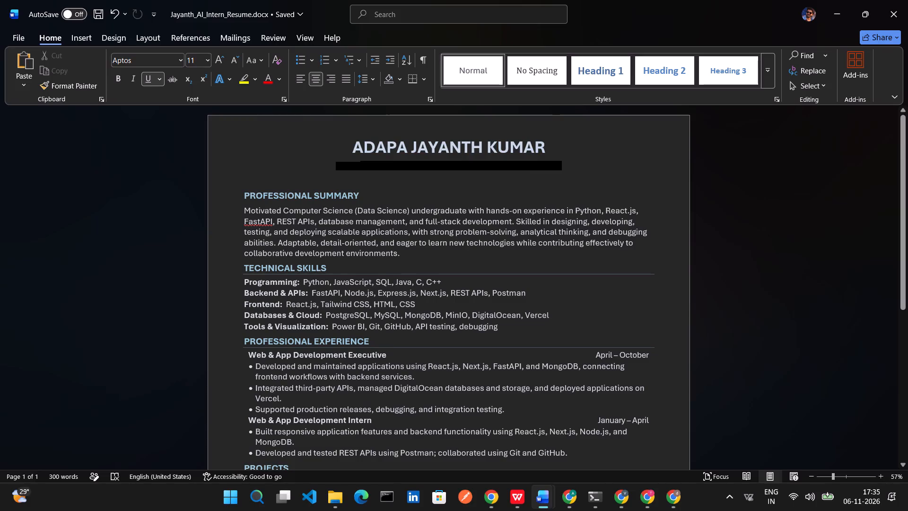
click(472, 255)
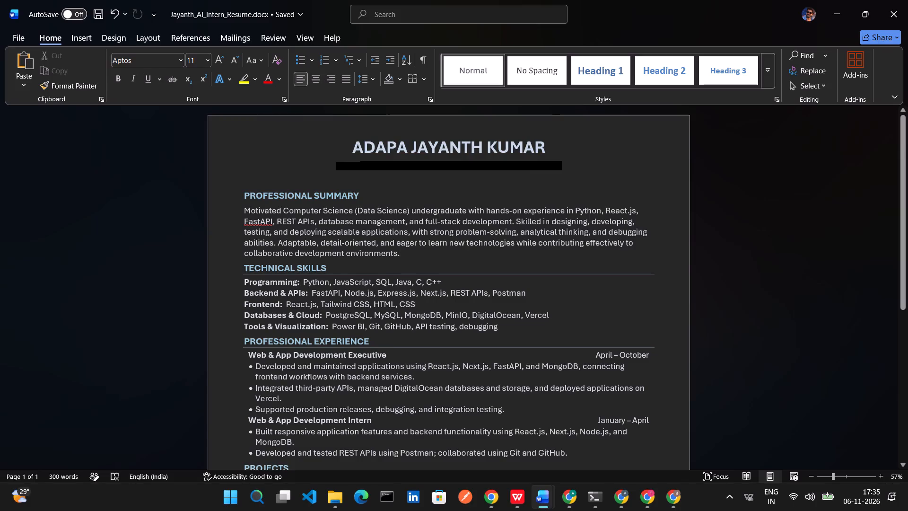
scroll(472, 255, down, 2)
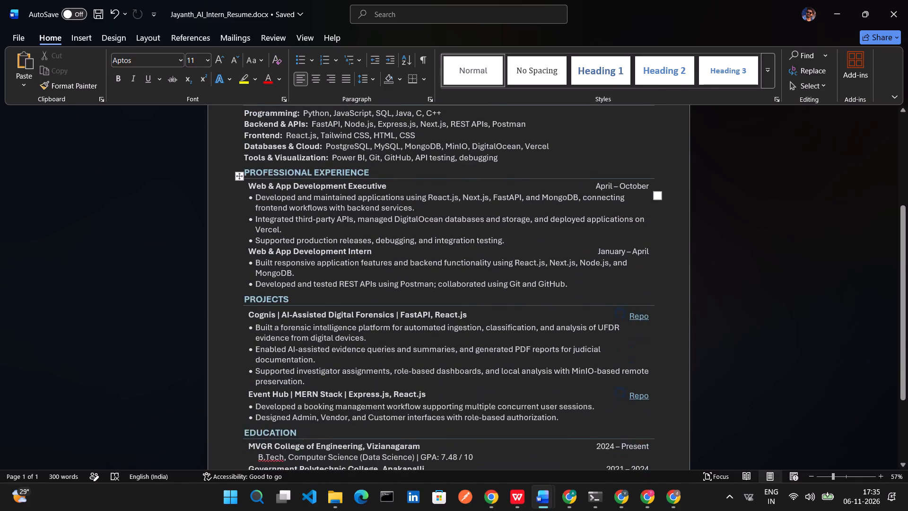
scroll(472, 255, down, 1)
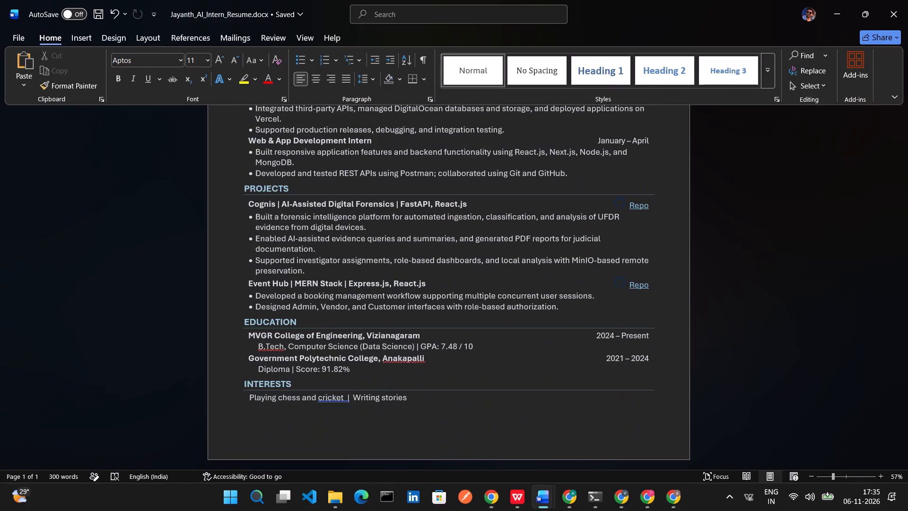
scroll(472, 255, up, 2)
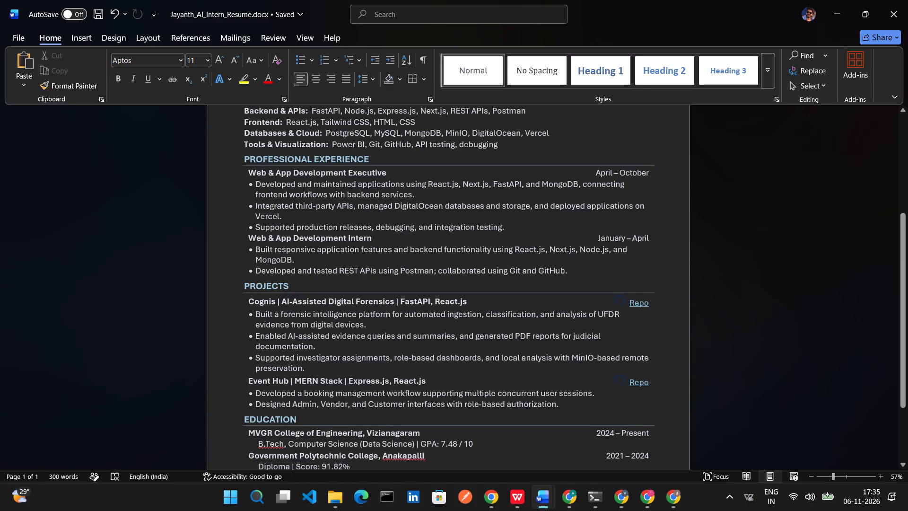
scroll(584, 187, up, 2)
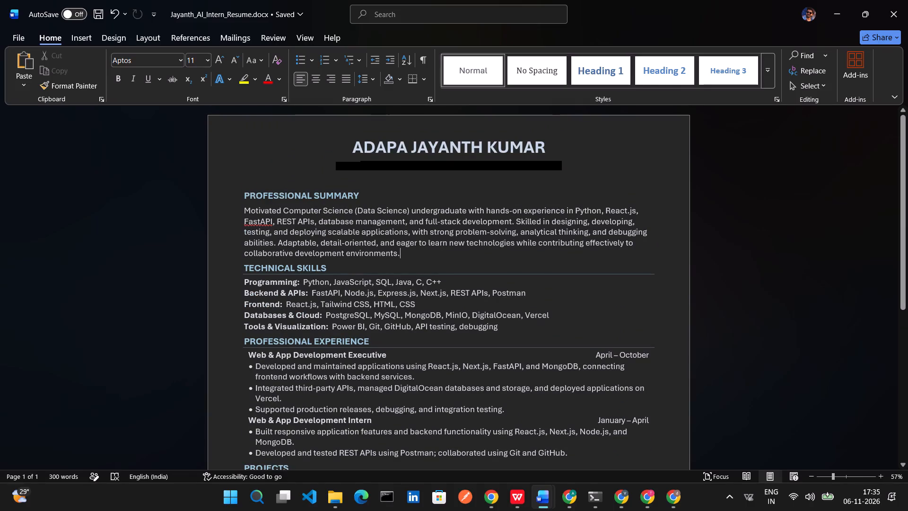
Insert a blank line above the Programming line under Technical Skills and above Web & App Development Executive under Professional Experience.
click(240, 282)
key(Return)
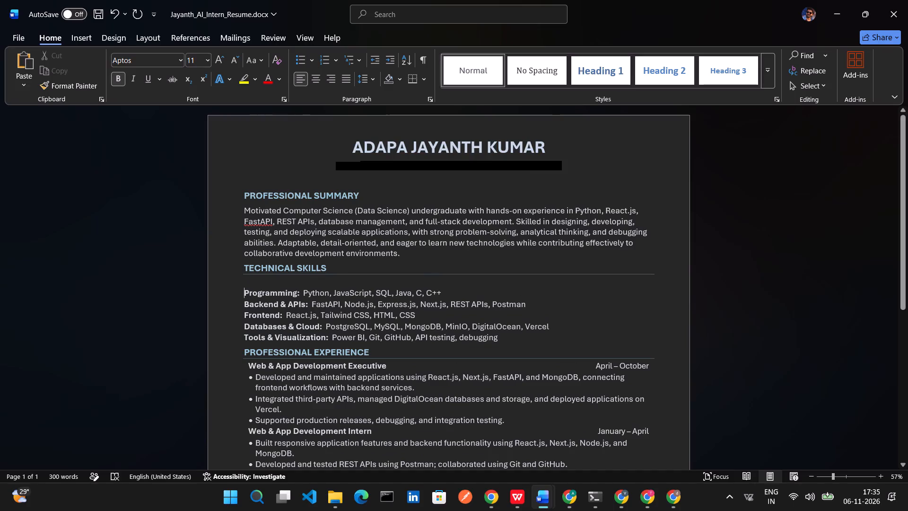
scroll(328, 310, down, 1)
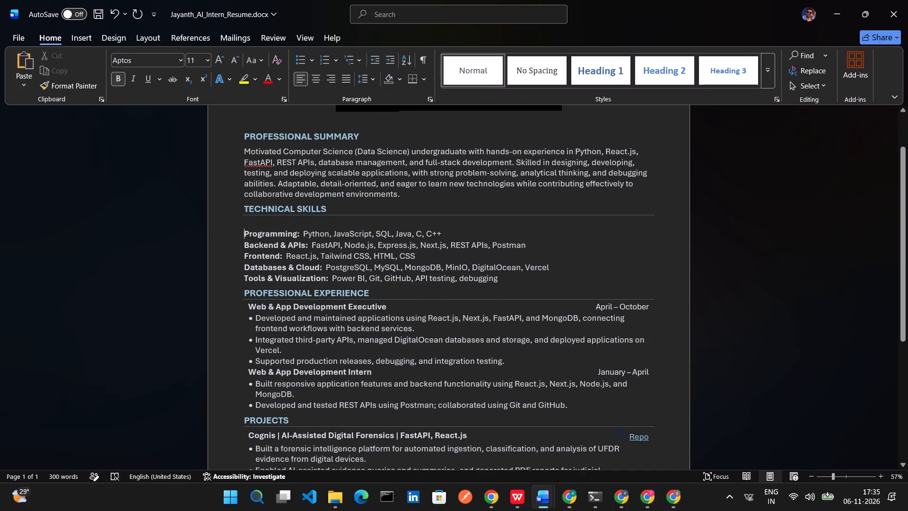
click(248, 308)
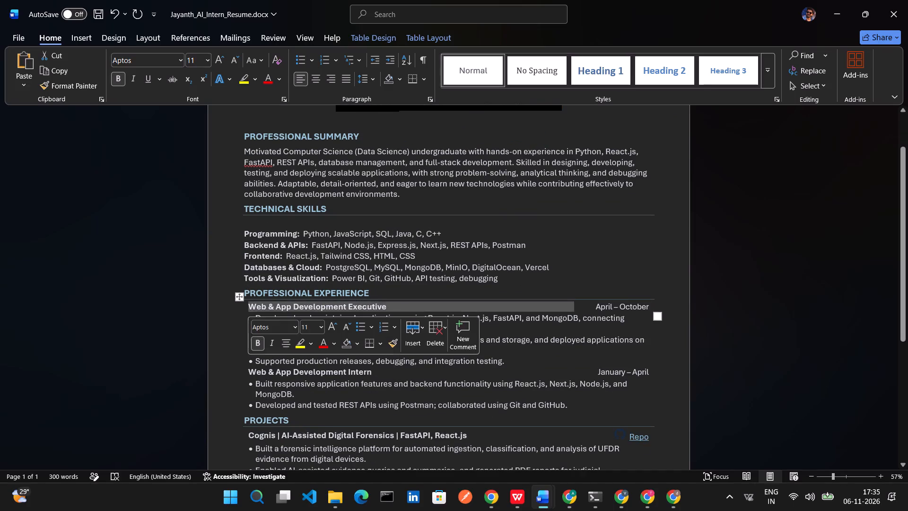
click(250, 307)
key(Return)
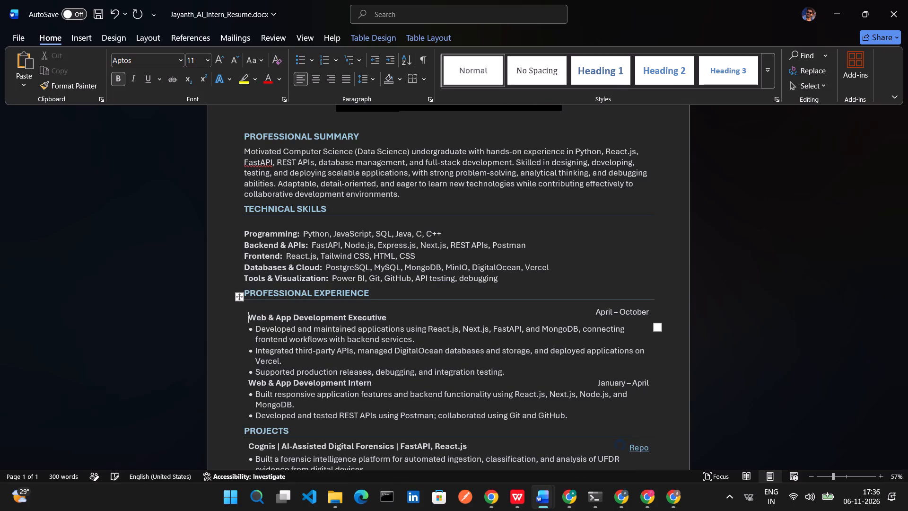
Insert a blank line above the Cognis entry under Projects and above the MVGR College of Engineering entry under Education.
scroll(297, 301, down, 1)
click(249, 270)
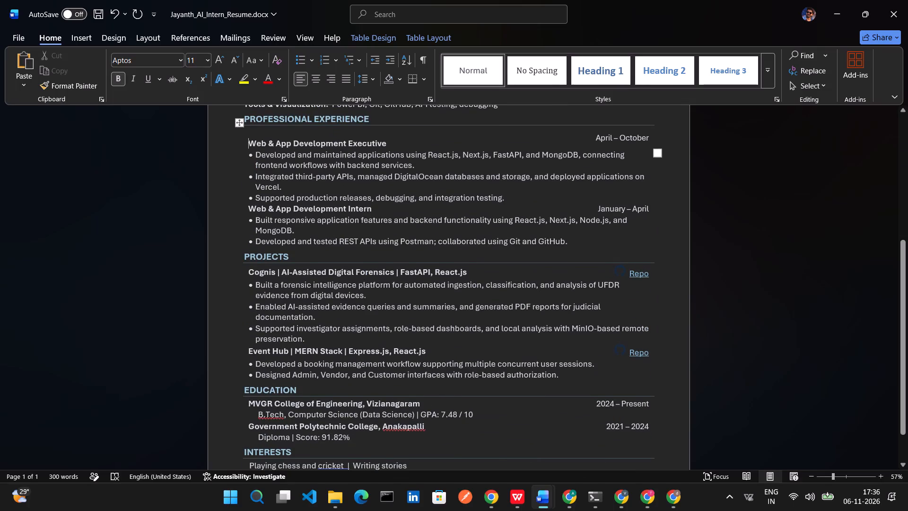
key(Return)
scroll(242, 376, down, 1)
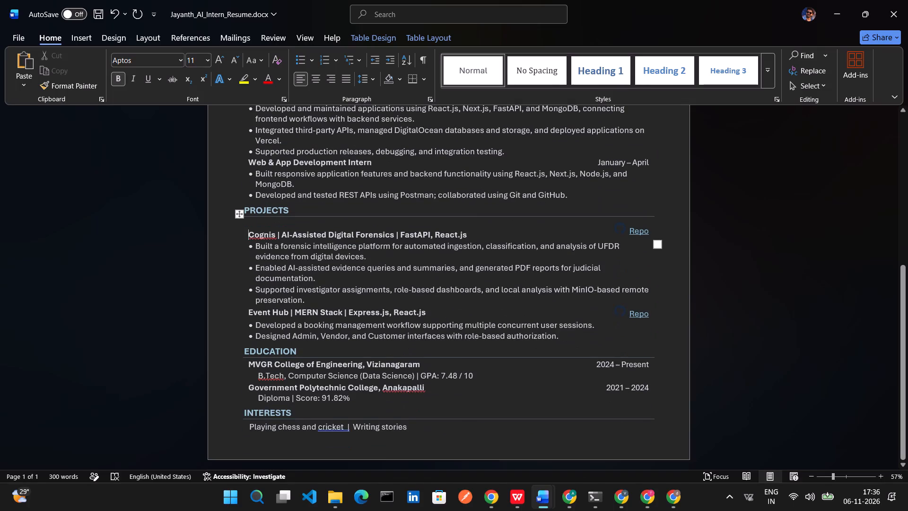
click(246, 364)
click(249, 362)
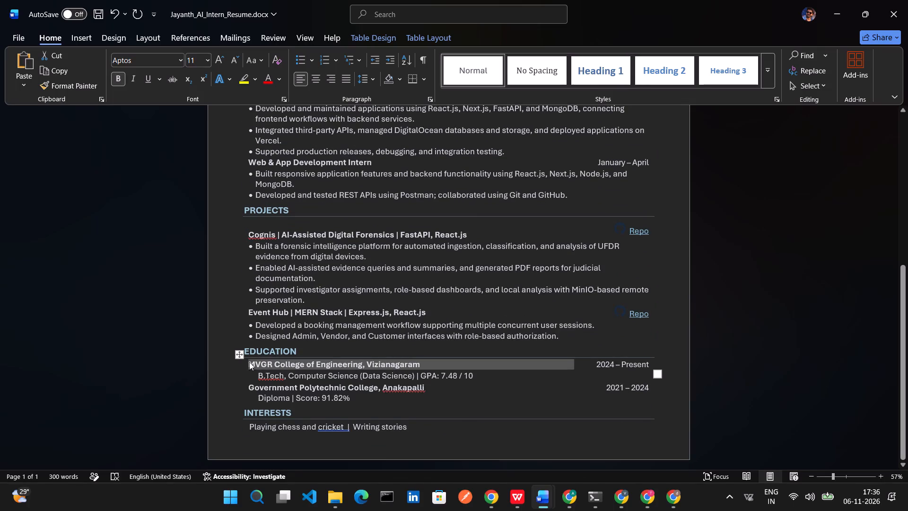
key(Return)
Insert a blank line above the hobbies line of the Interests section.
scroll(266, 368, down, 2)
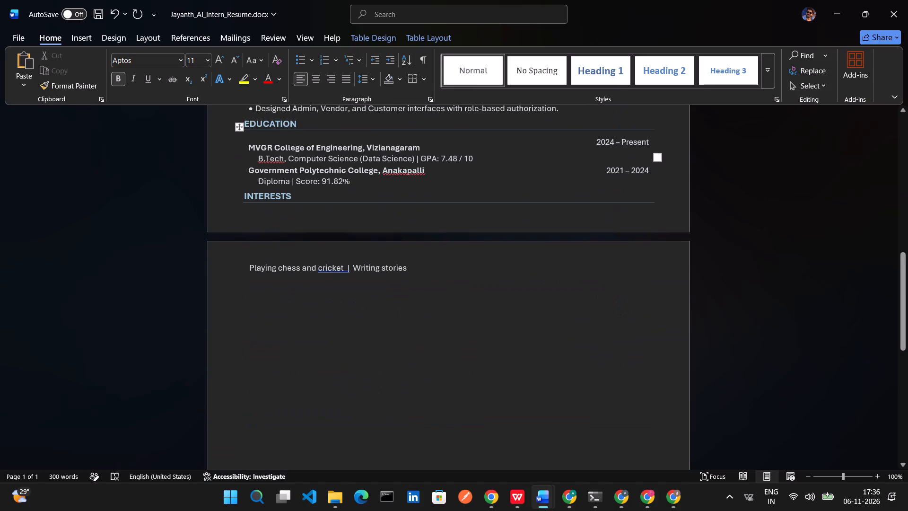
click(248, 264)
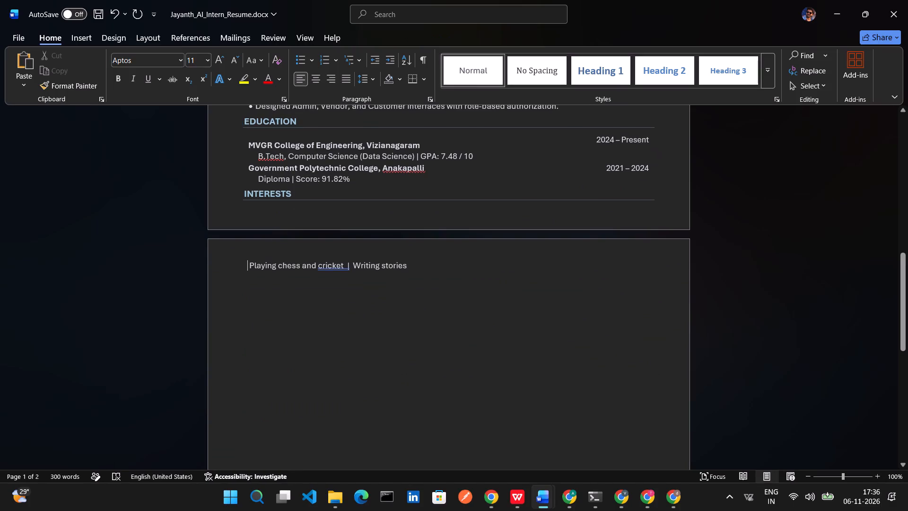
key(Return)
Check the new spacing up through the resume and save the document.
click(460, 318)
scroll(460, 318, up, 2)
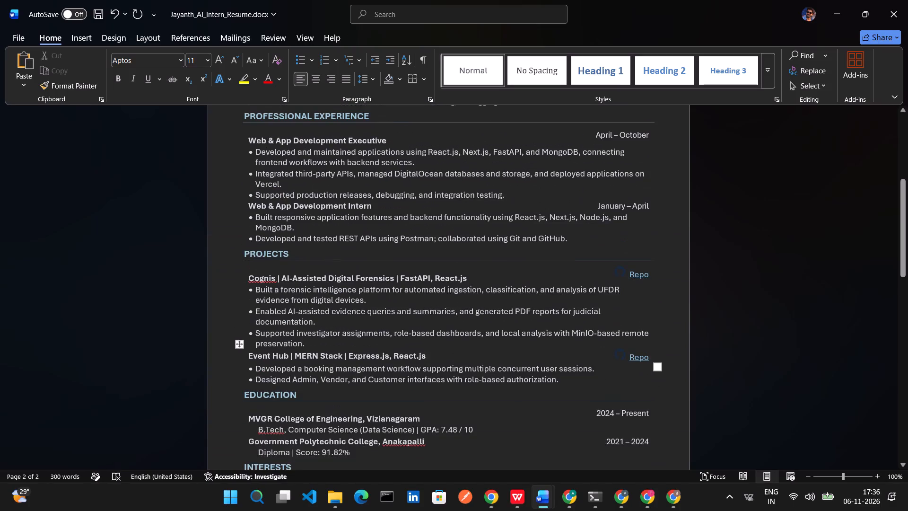
scroll(460, 318, up, 1)
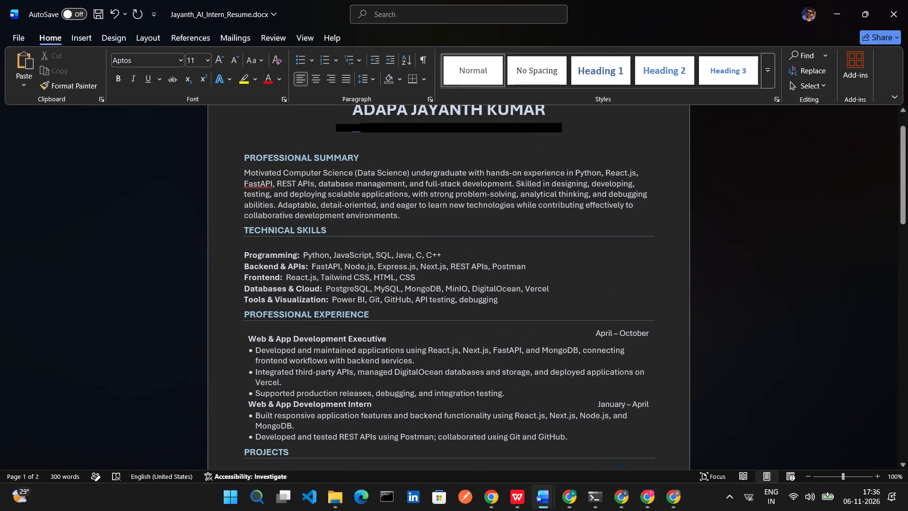
key(ctrl+s)
key(ctrl+s)
key(ctrl+s)
key(ctrl+s)
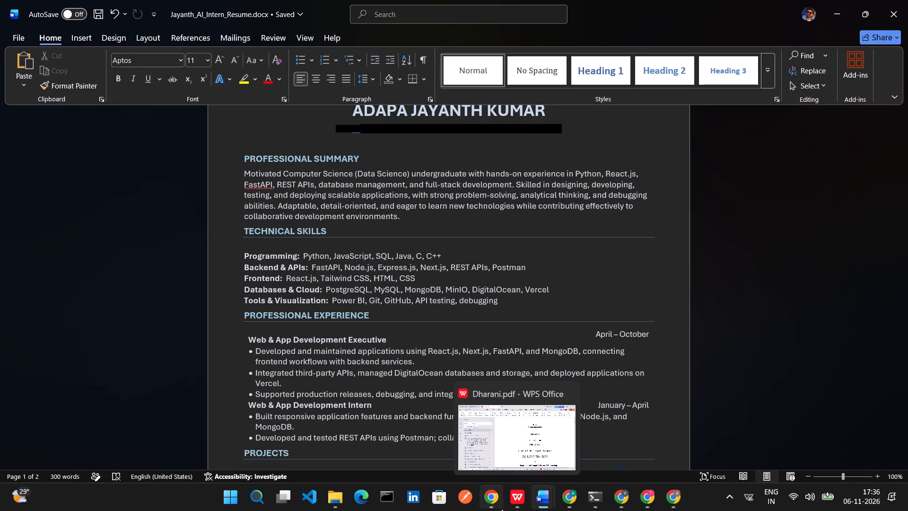
click(482, 454)
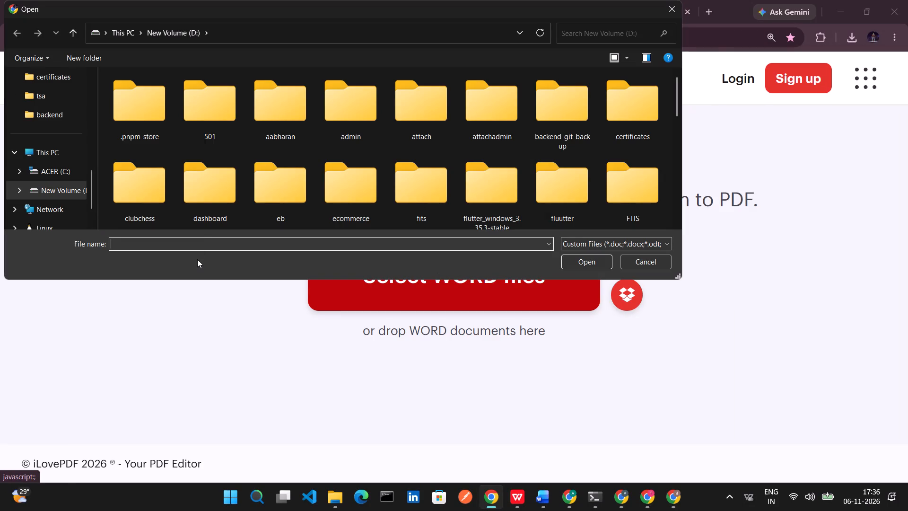
text(ja)
key(Down)
key(Return)
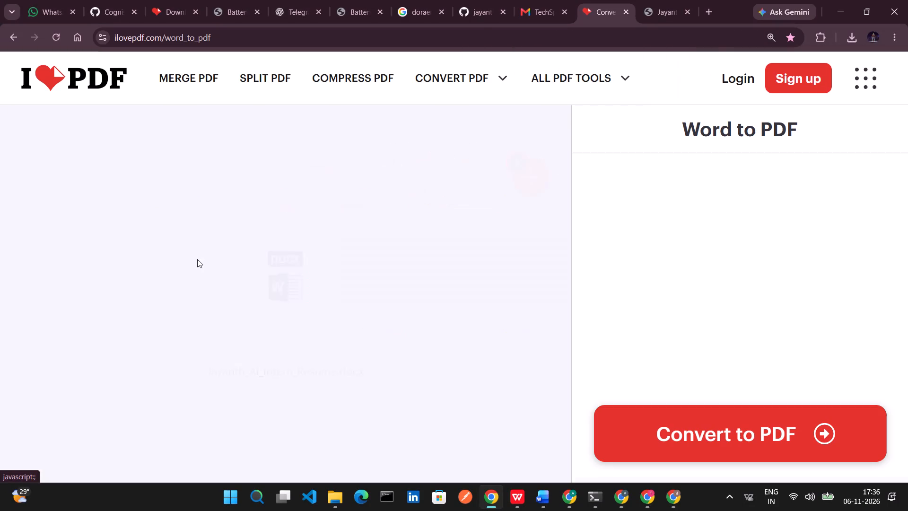
click(682, 421)
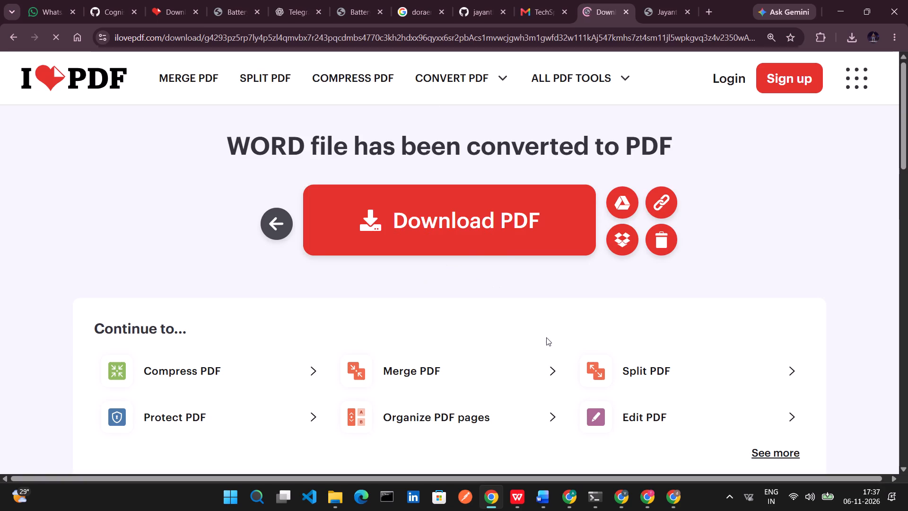
Download the converted resume PDF and open the downloaded file.
click(490, 220)
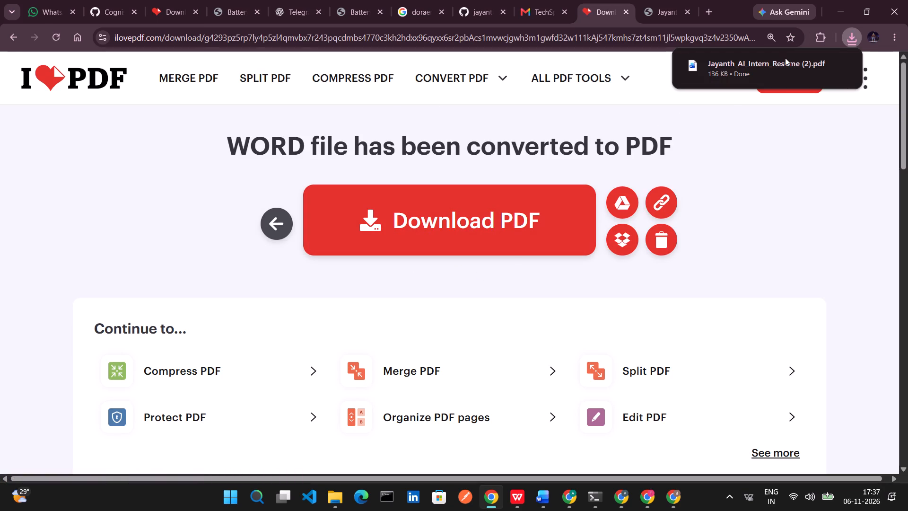
click(785, 58)
Examine the spacing below the section headings and the overall layout of the new resume PDF, from the summary to the interests.
scroll(637, 208, down, 4)
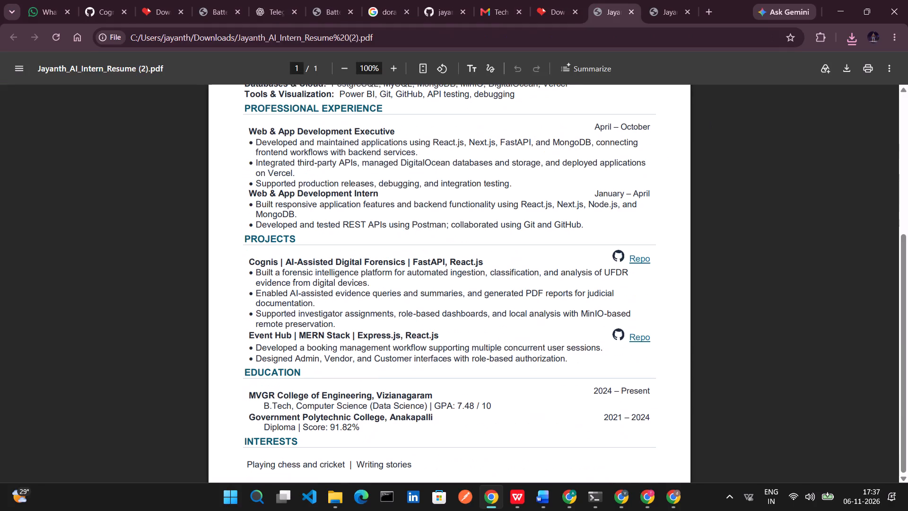
scroll(637, 208, down, 1)
scroll(637, 208, up, 3)
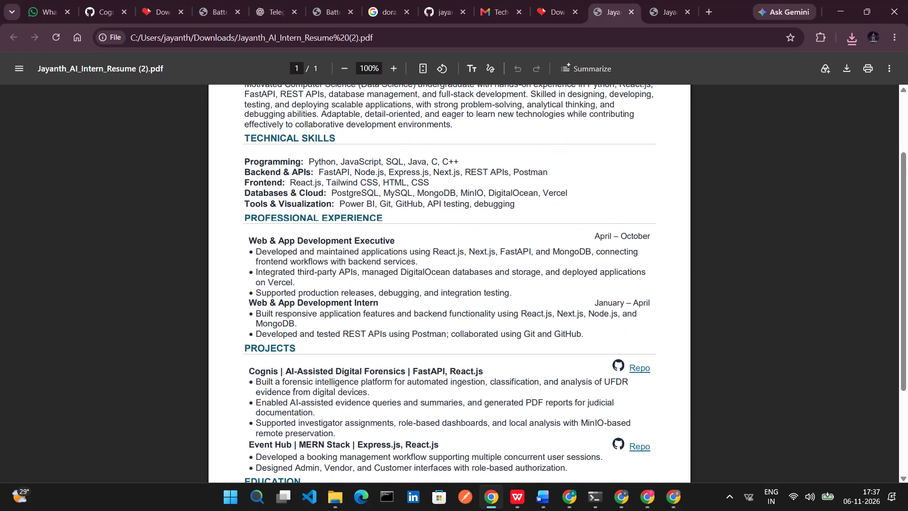
scroll(637, 208, up, 1)
scroll(637, 208, down, 3)
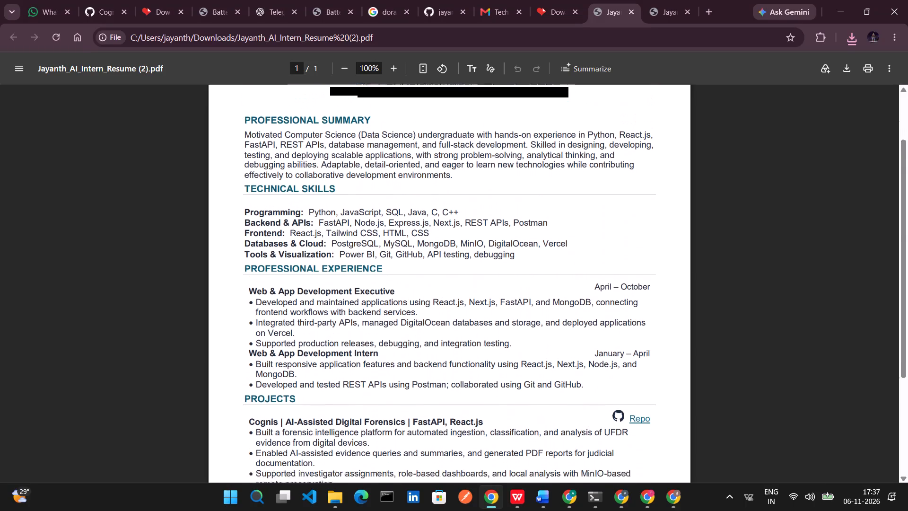
scroll(637, 208, down, 3)
scroll(637, 208, up, 5)
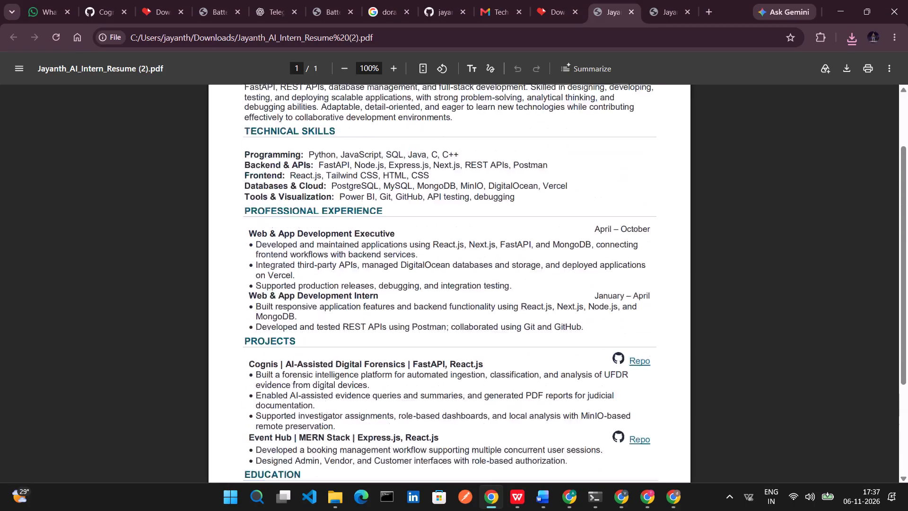
scroll(637, 208, down, 5)
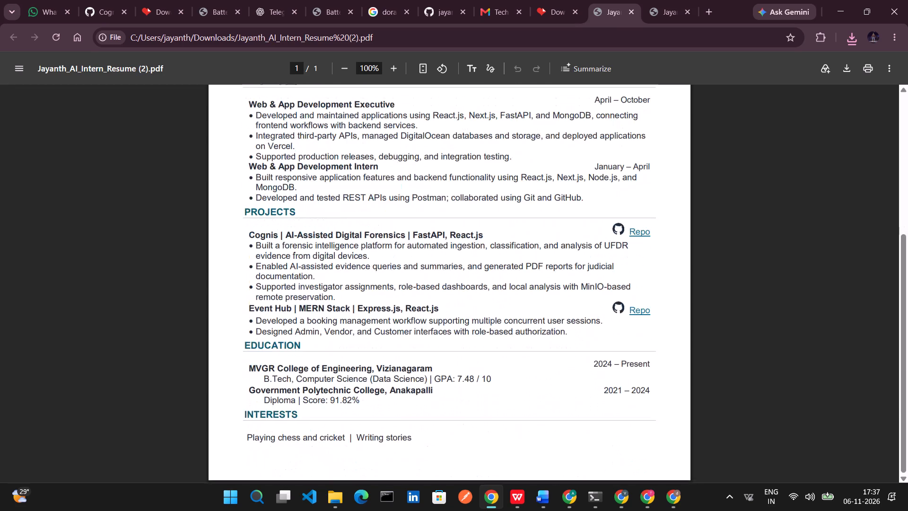
Recheck the section spacing and layout of the converted resume PDF, from the education section back up to the header and summary.
scroll(477, 313, up, 2)
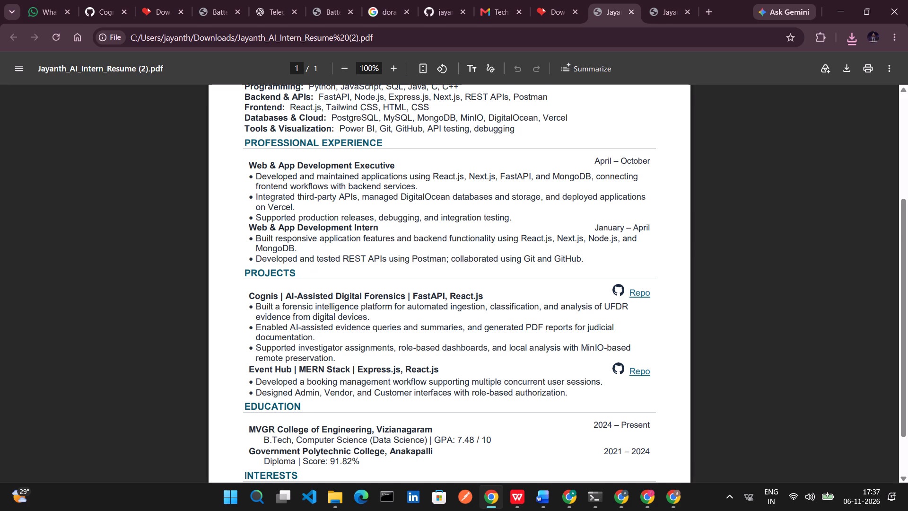
scroll(545, 296, down, 1)
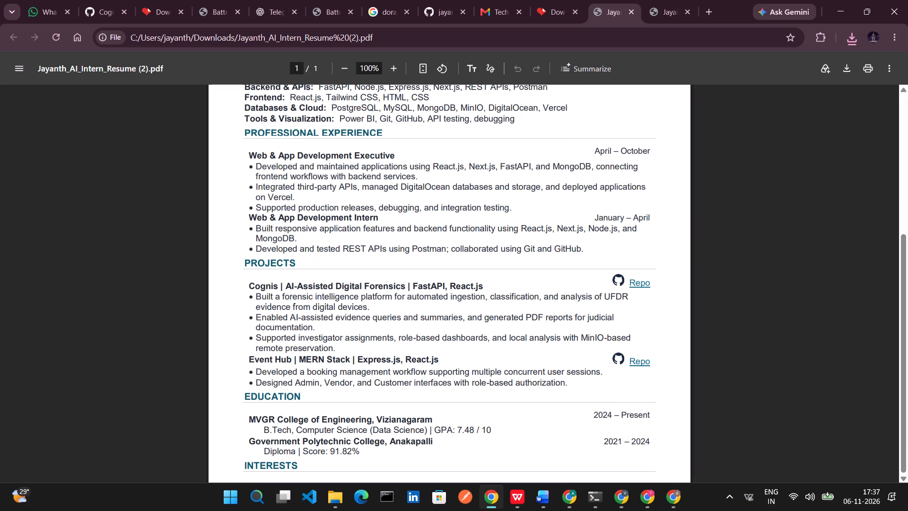
scroll(545, 296, up, 2)
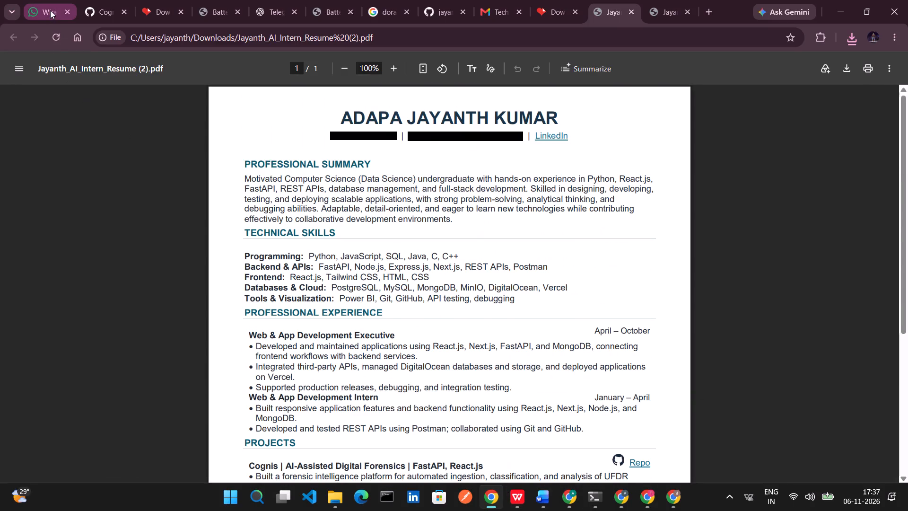
scroll(498, 338, down, 1)
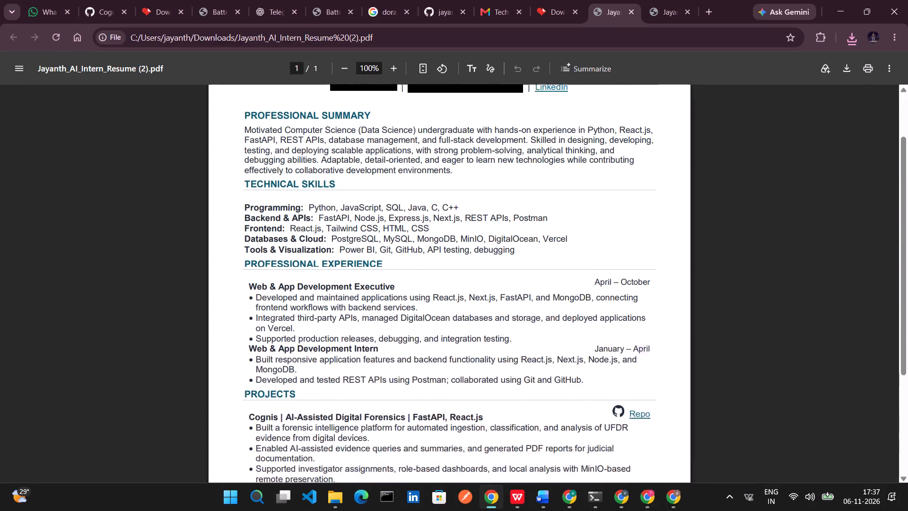
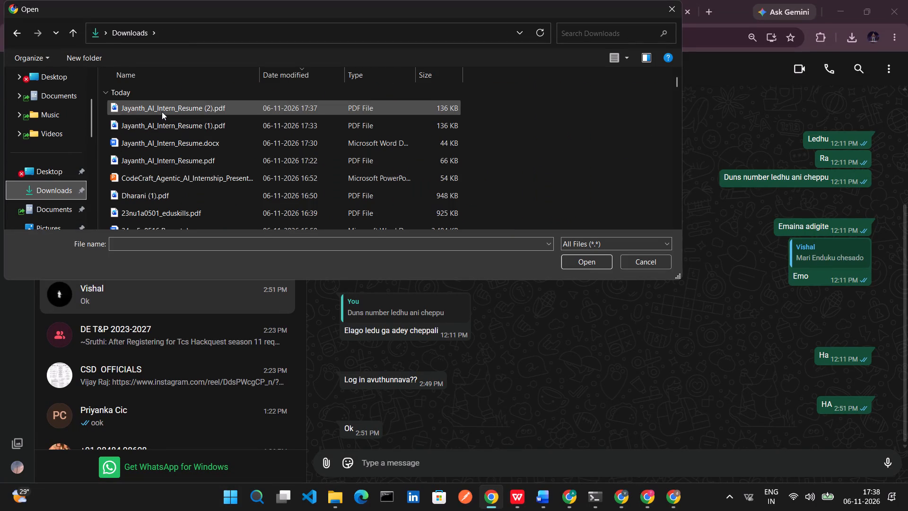
Rename Jayanth_AI_Intern_Resume (2).pdf in the Downloads folder as resume.pdf.
click(163, 106)
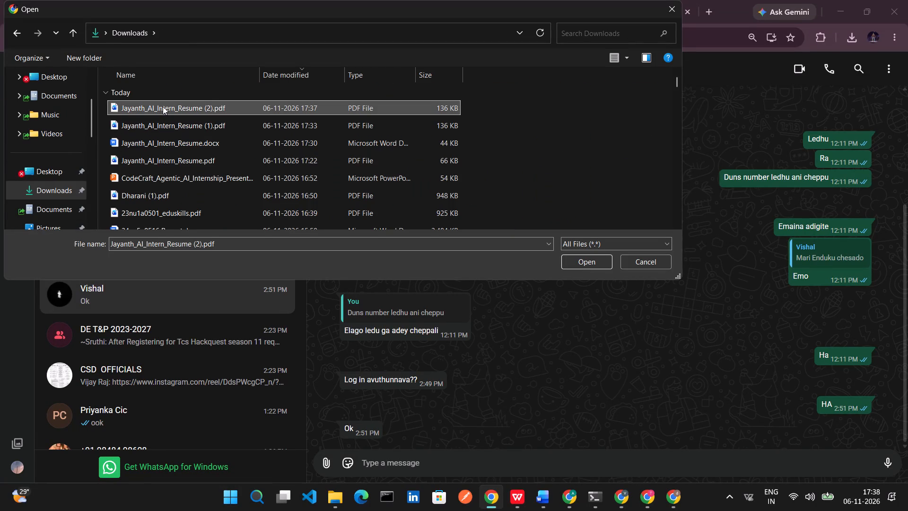
key(F2)
key(BackSpace)
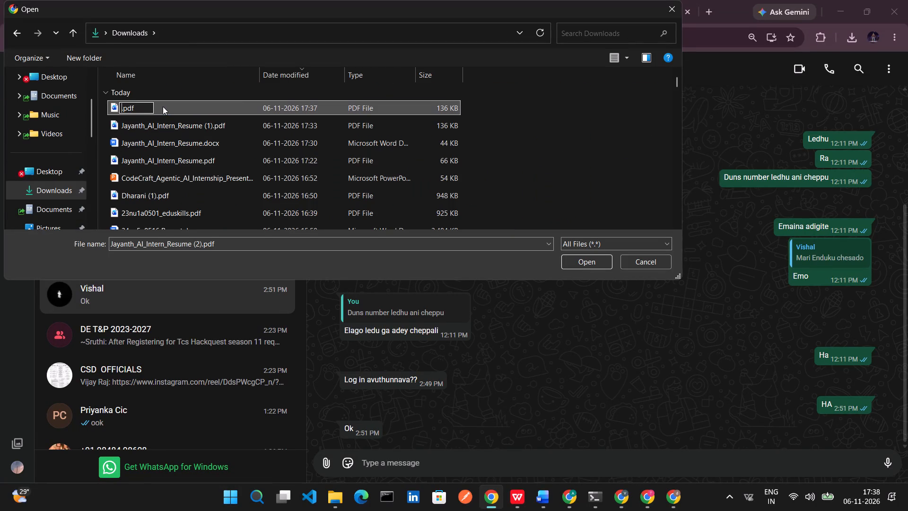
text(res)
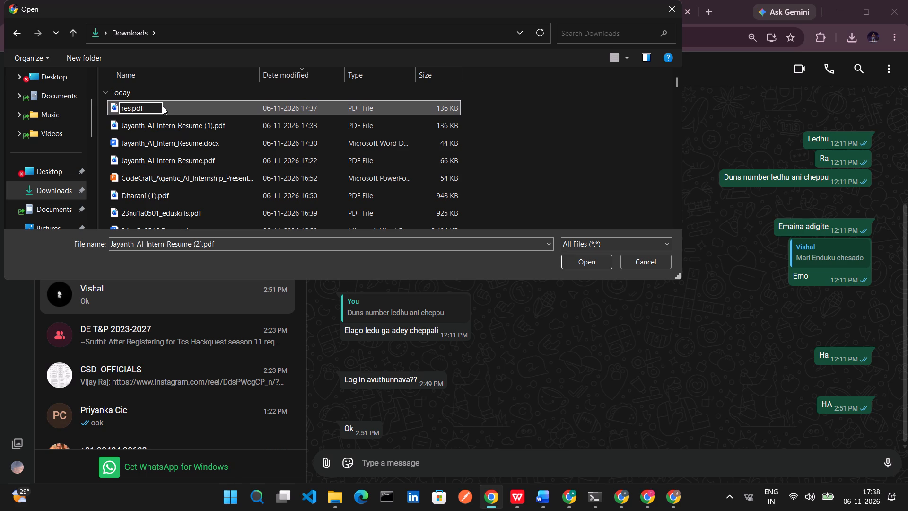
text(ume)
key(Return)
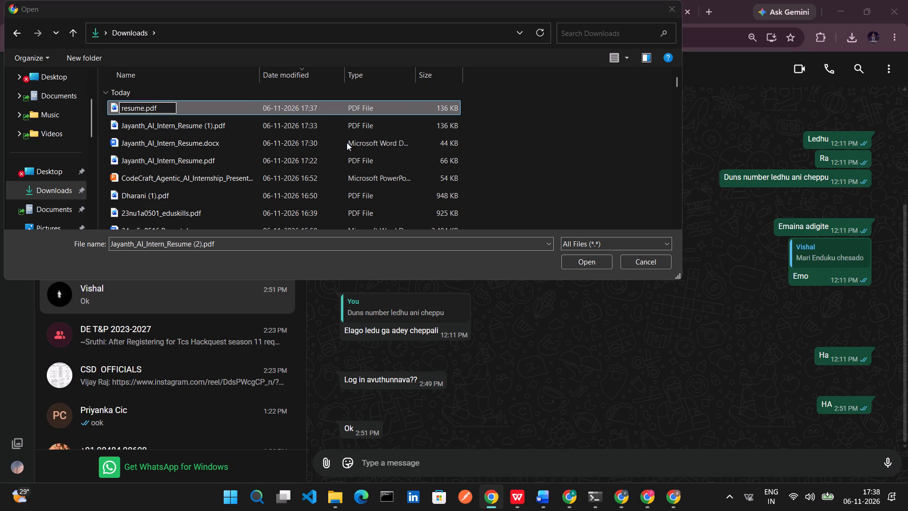
Finish renaming the newest resume PDF in Downloads, accepting the numbered name resume (6).pdf.
click(369, 164)
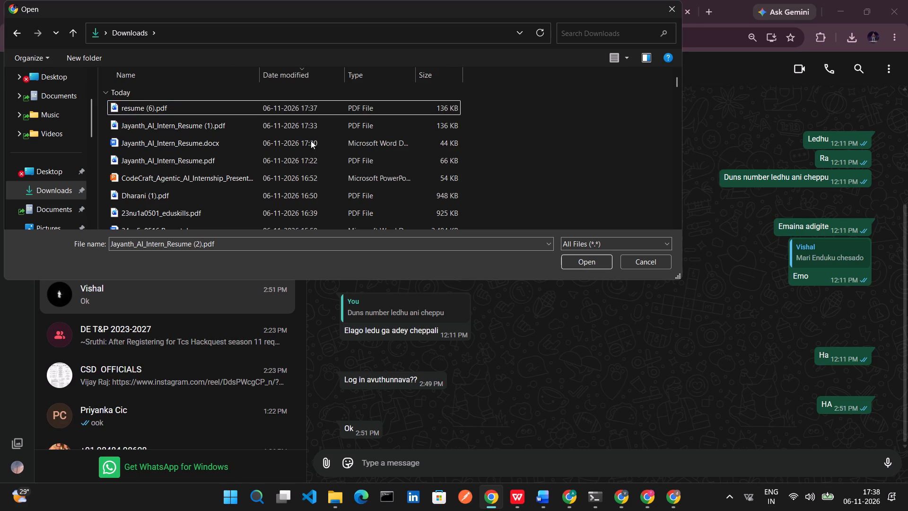
Rename Jayanth_AI_Intern_Resume (1).pdf in the Downloads folder as myresume.
click(288, 127)
key(F2)
key(BackSpace)
text(re)
key(BackSpace)
key(BackSpace)
text(myresume)
key(Return)
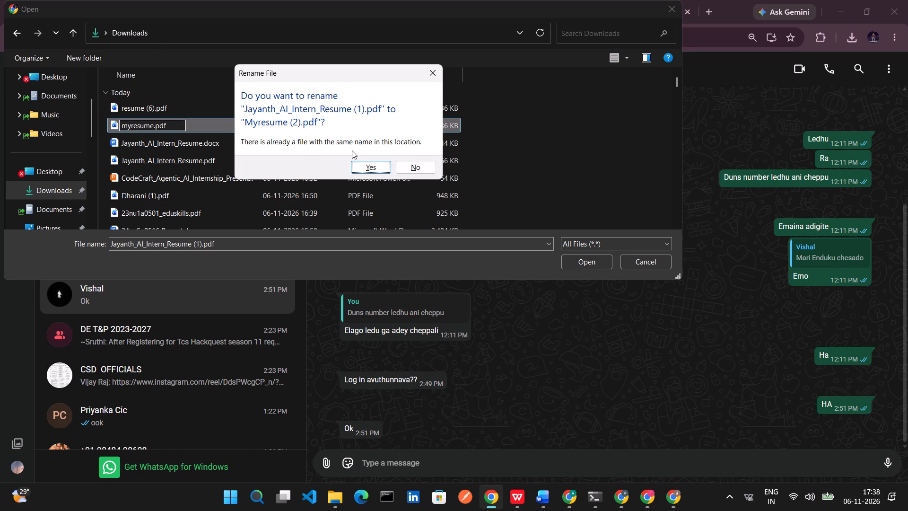
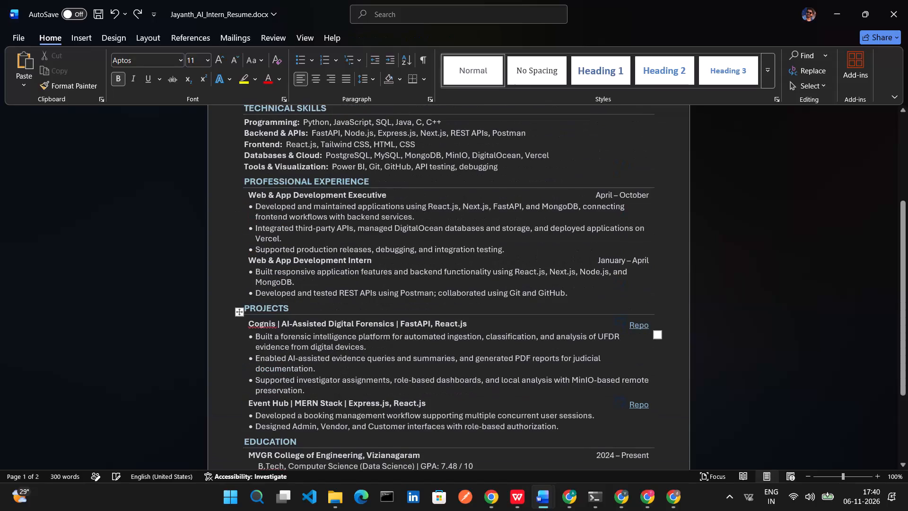
Undo the last edit in the resume document.
scroll(507, 234, up, 1)
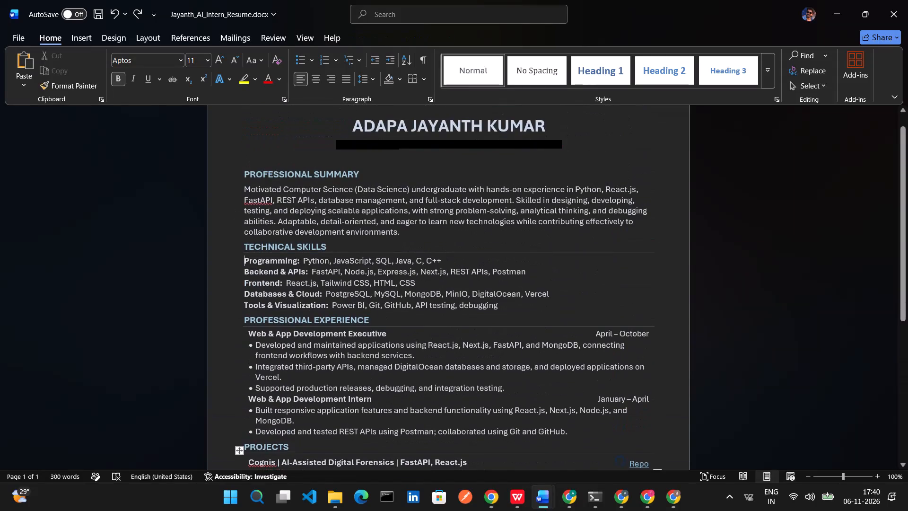
scroll(507, 234, up, 2)
key(ctrl+z)
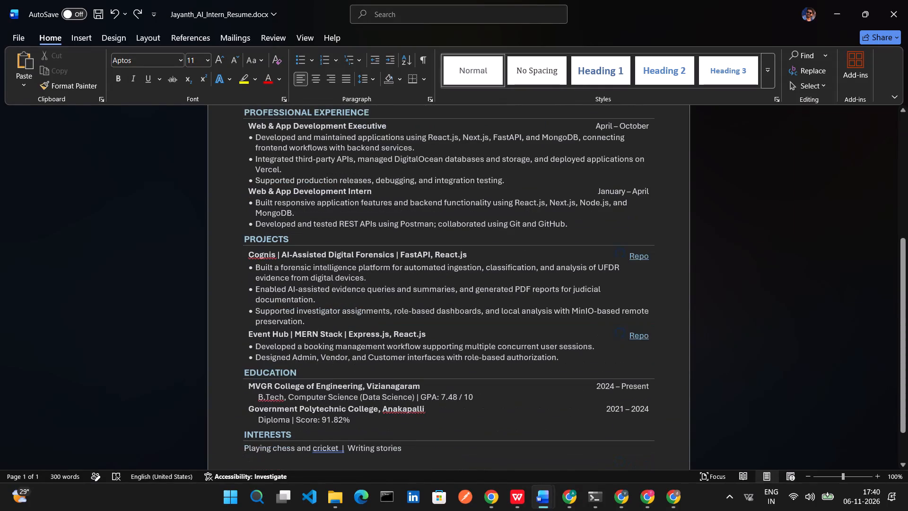
Indent the line under the Interests heading with four leading spaces and save the resume.
key(space)
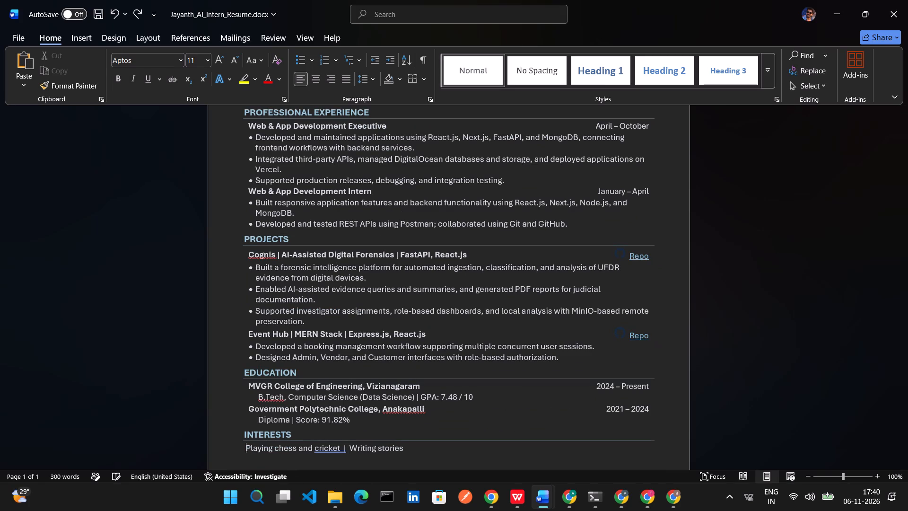
key(space)
key(space)
key(space)
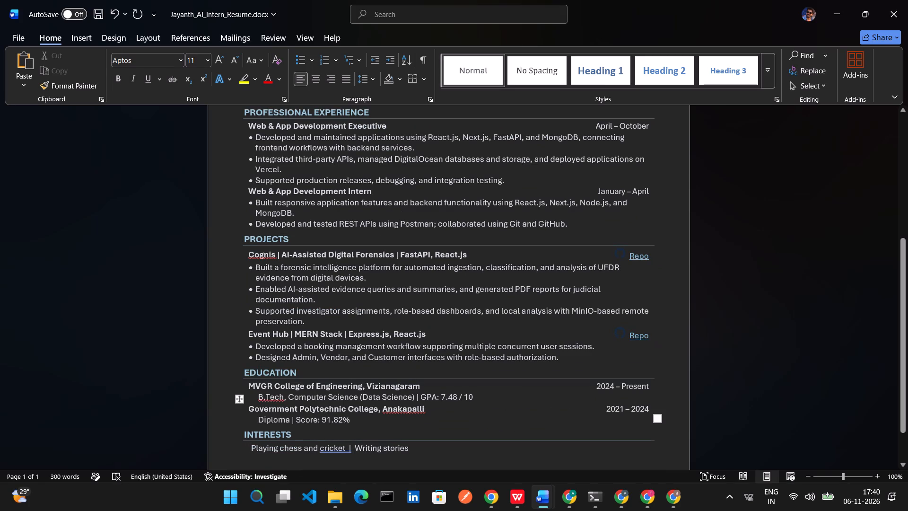
key(ctrl+s)
key(ctrl+s)
key(ctrl+s)
key(ctrl+s)
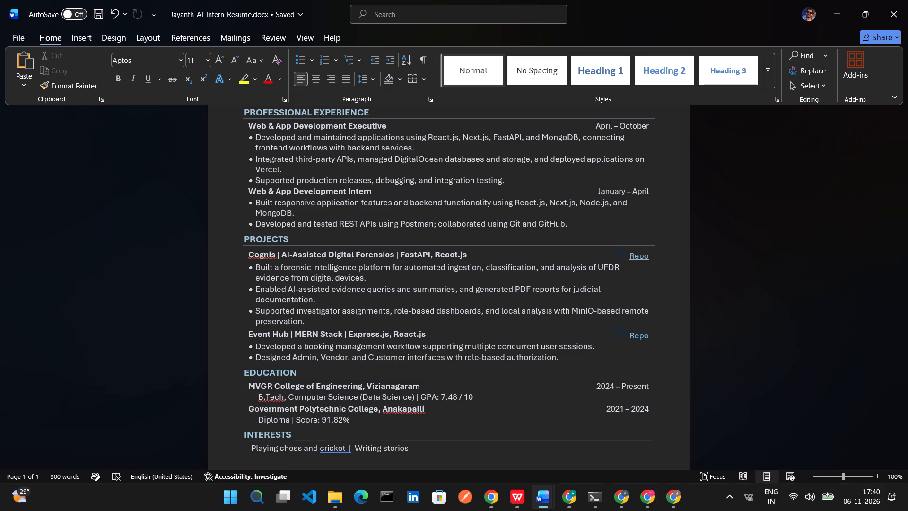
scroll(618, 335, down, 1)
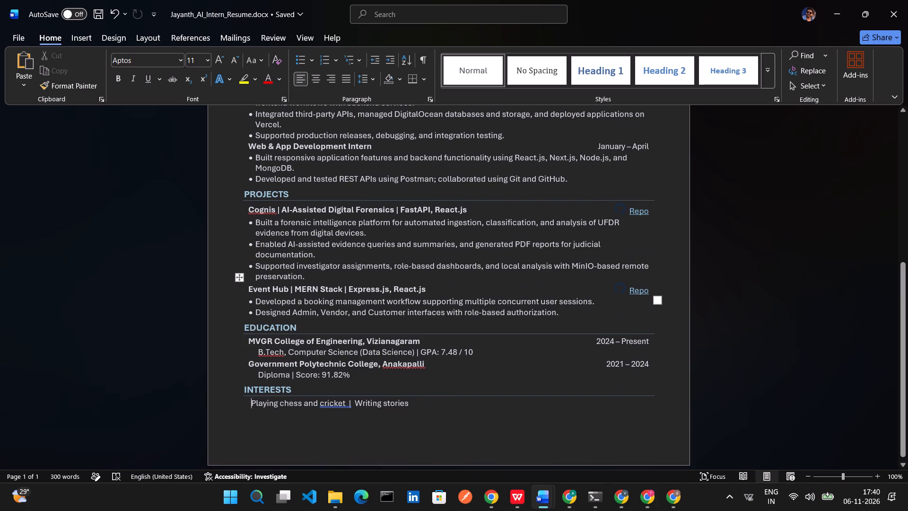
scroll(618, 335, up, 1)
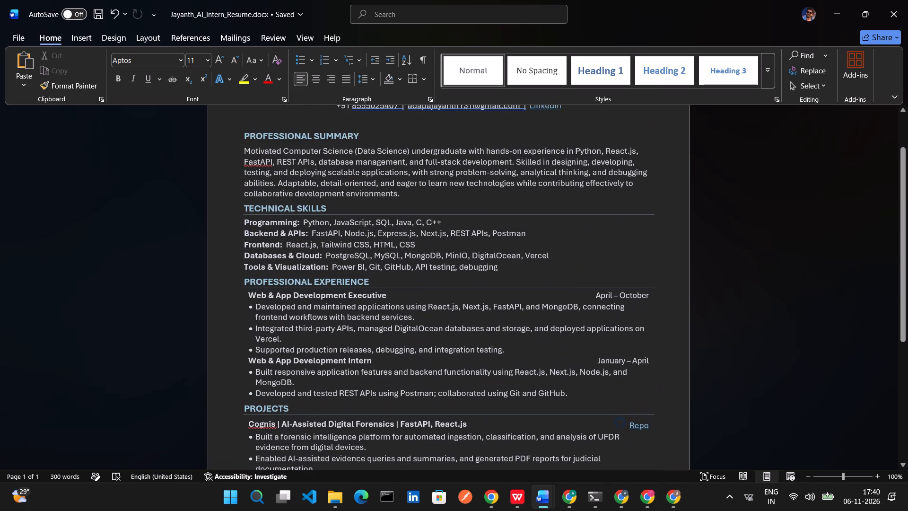
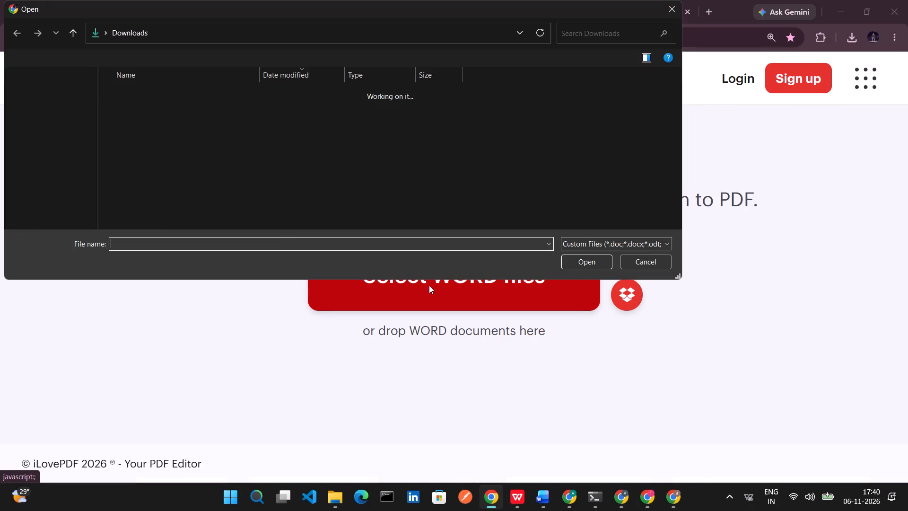
Convert the updated AI intern resume DOCX from Downloads to PDF with iLovePDF and download the result.
double_click(160, 106)
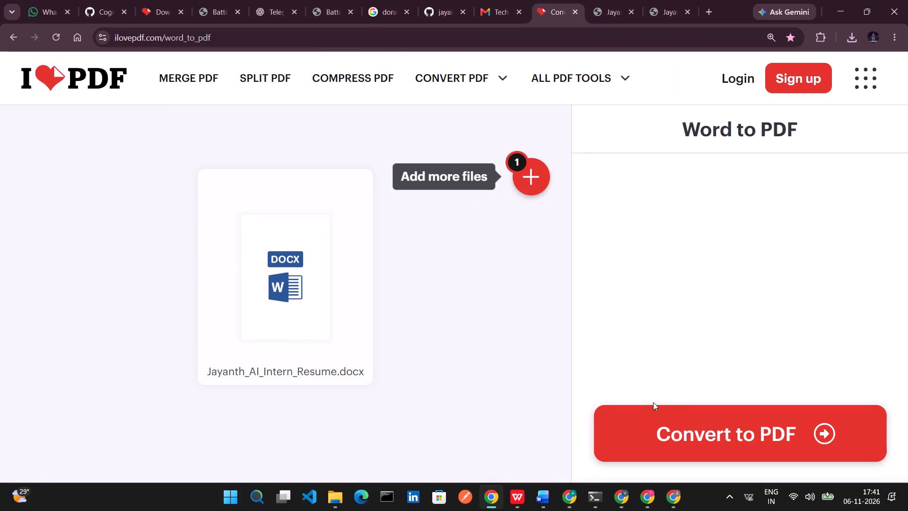
click(680, 437)
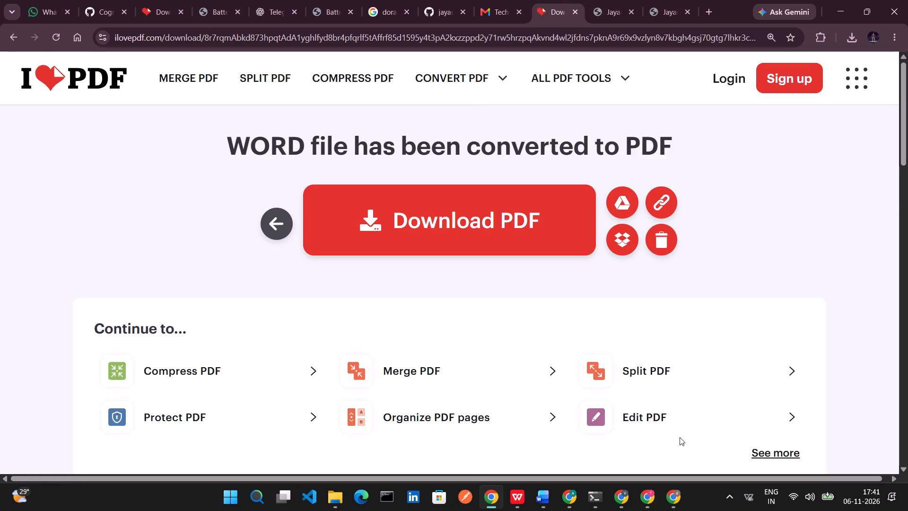
click(498, 203)
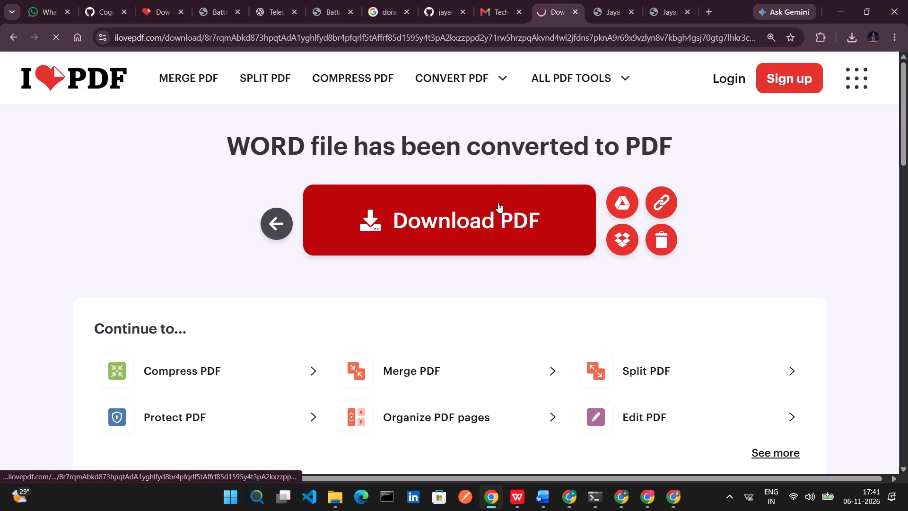
Open the newly downloaded resume PDF and check its layout from the projects down to the Interests section.
click(785, 70)
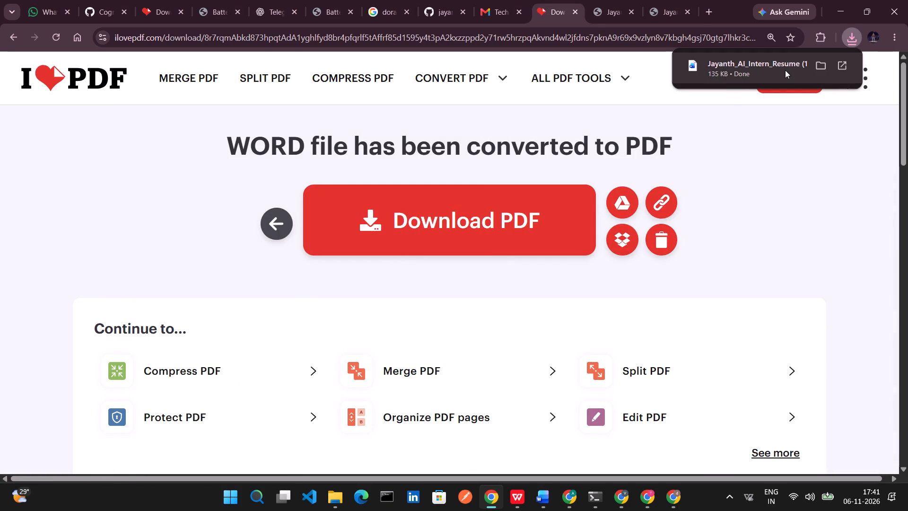
scroll(475, 307, down, 2)
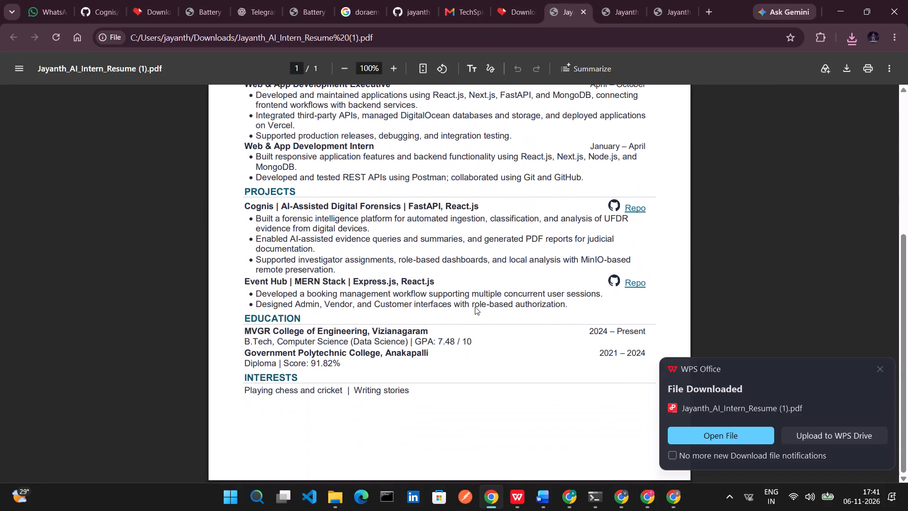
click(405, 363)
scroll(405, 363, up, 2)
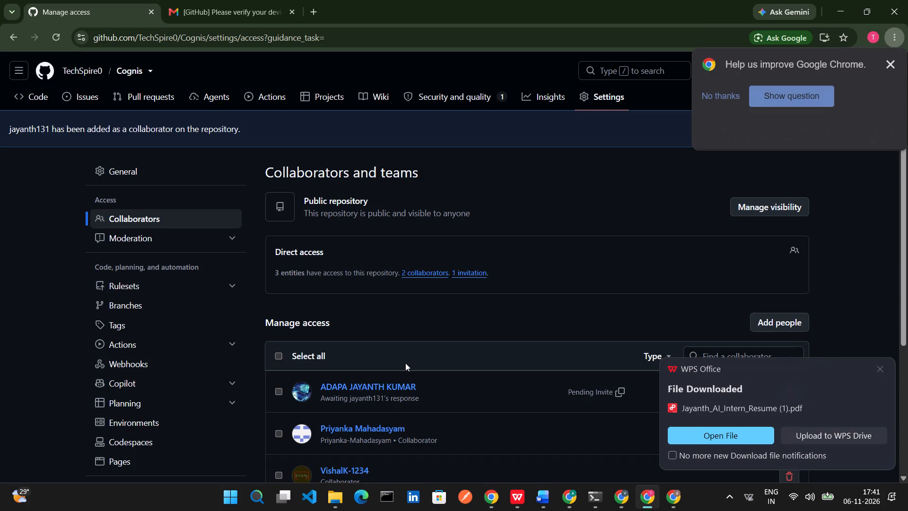
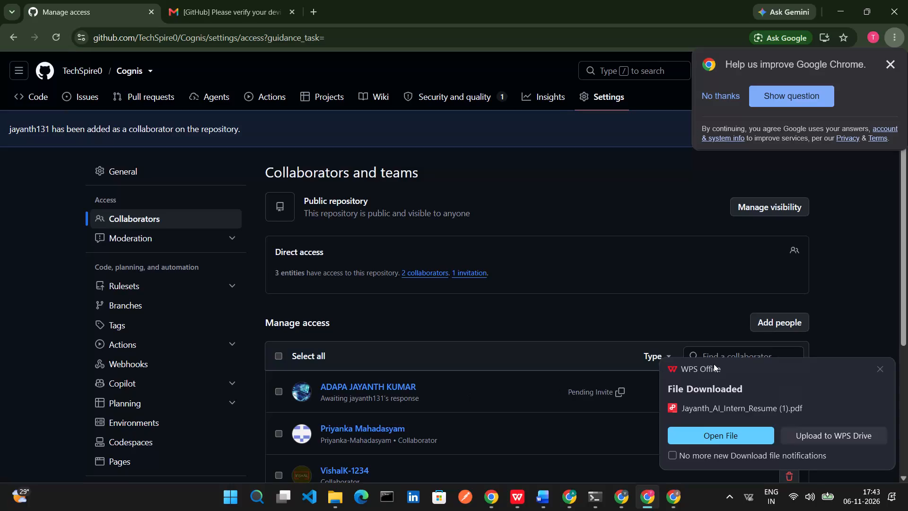
Dismiss the WPS Office download notification and return to the Chrome window with the AI intern resume PDF to review it.
click(884, 368)
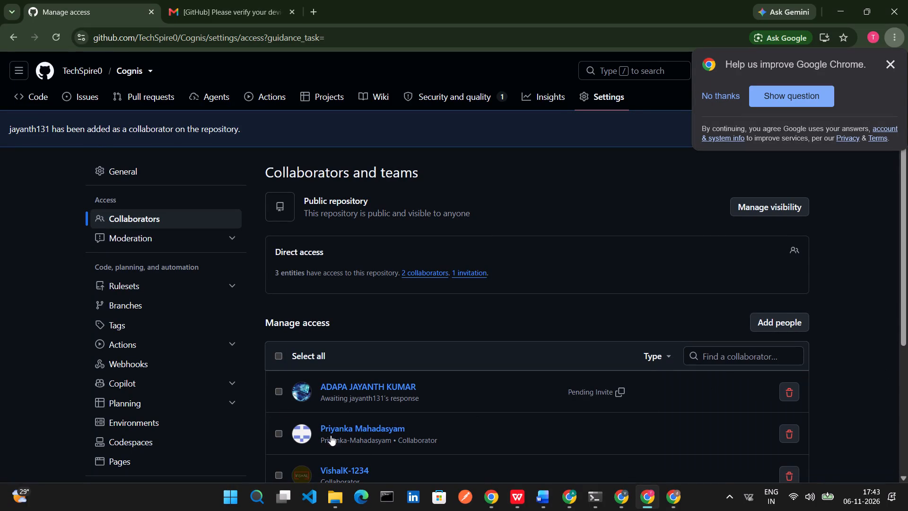
click(496, 493)
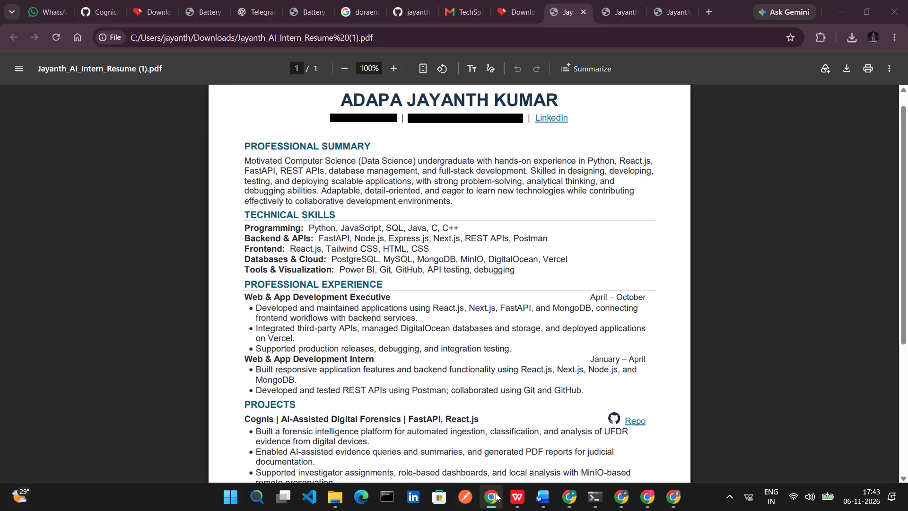
scroll(601, 58, left, 1)
ctrl+scroll(591, 44, down, 1)
ctrl+scroll(591, 44, left, 1)
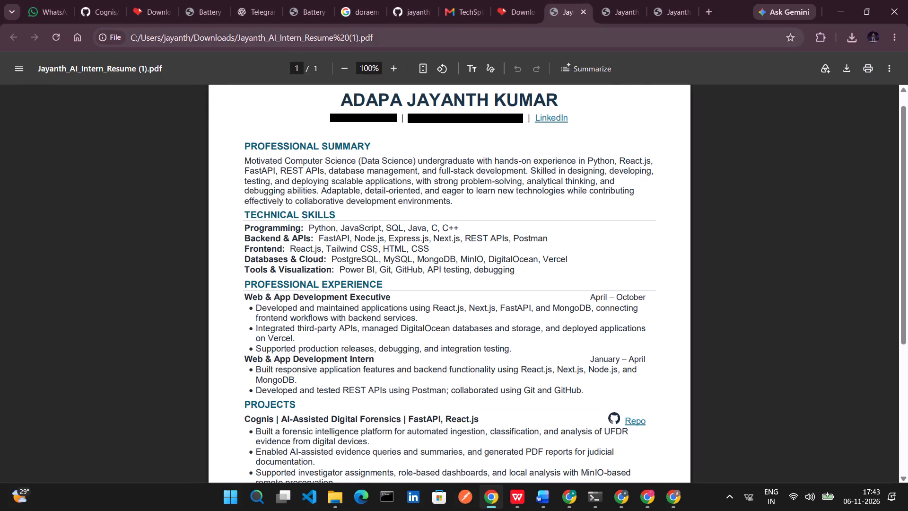
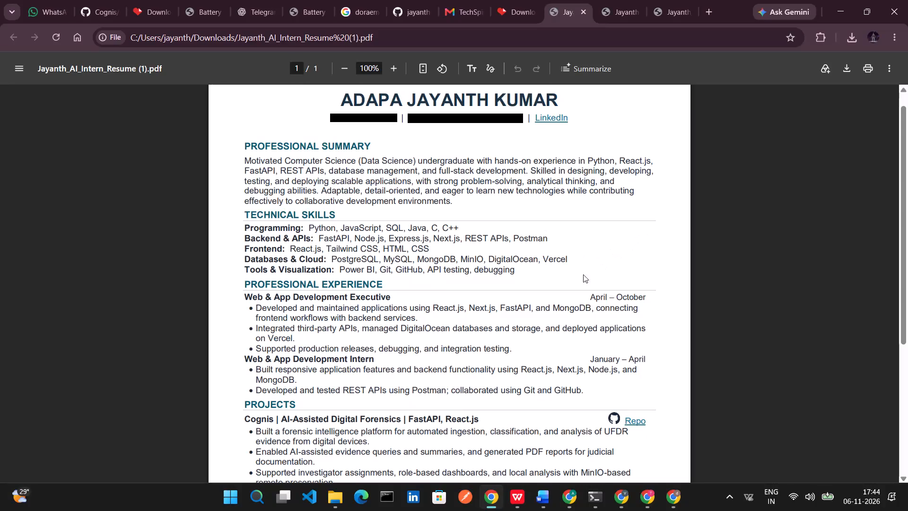
Switch to Word, add two spaces before the B.Tech and Diploma lines under Education, and save the resume.
scroll(563, 292, down, 3)
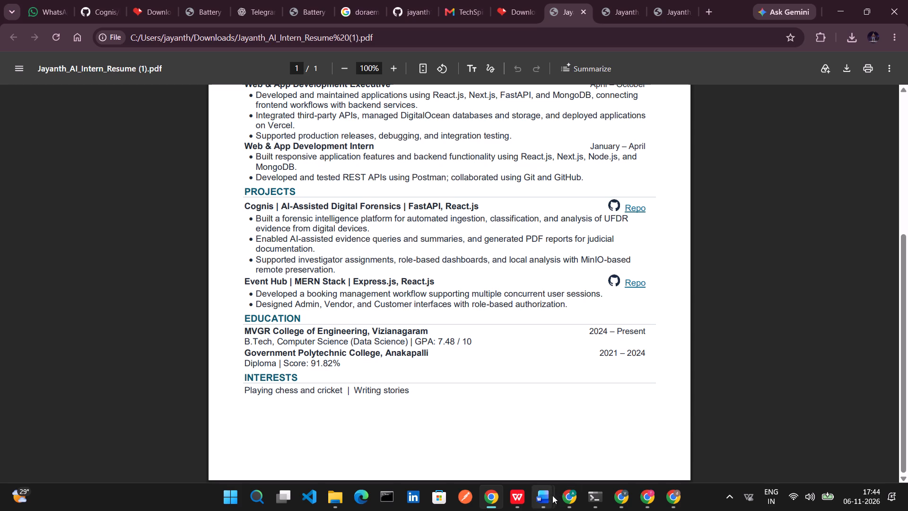
click(839, 427)
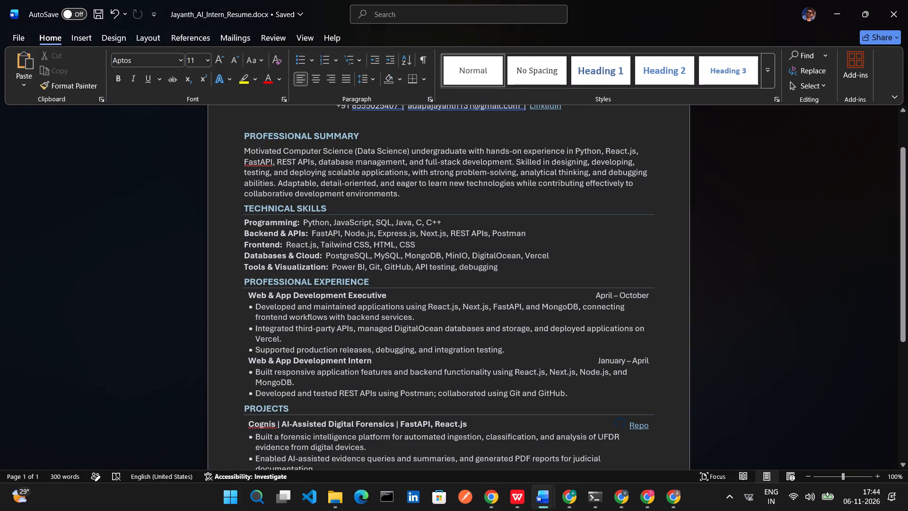
scroll(445, 407, down, 2)
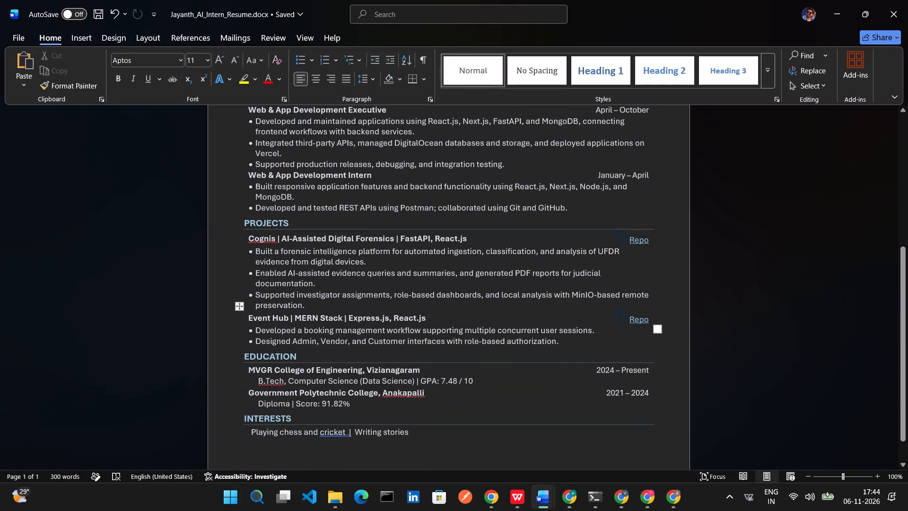
click(257, 379)
key(space)
key(space)
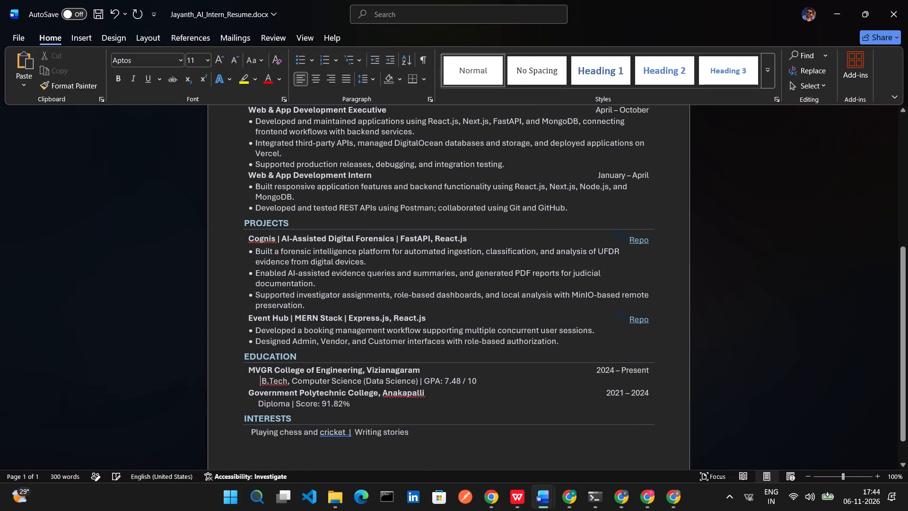
click(255, 408)
key(space)
key(space)
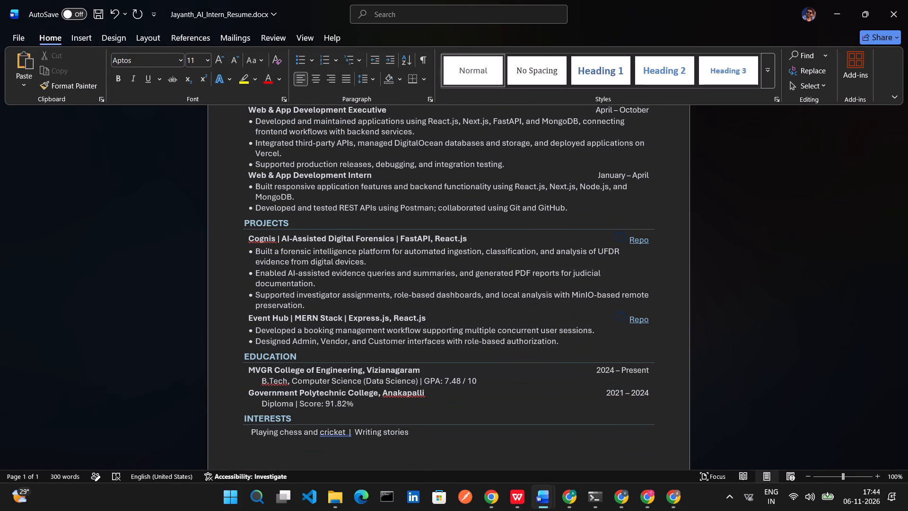
key(ctrl+s)
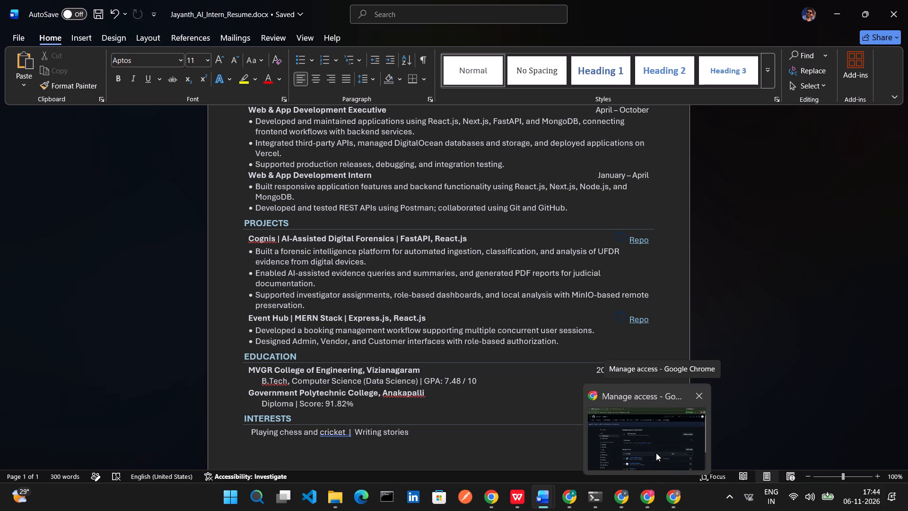
Switch to Chrome, convert the updated AI intern resume from Word to PDF with iLovePDF, and download it.
click(495, 498)
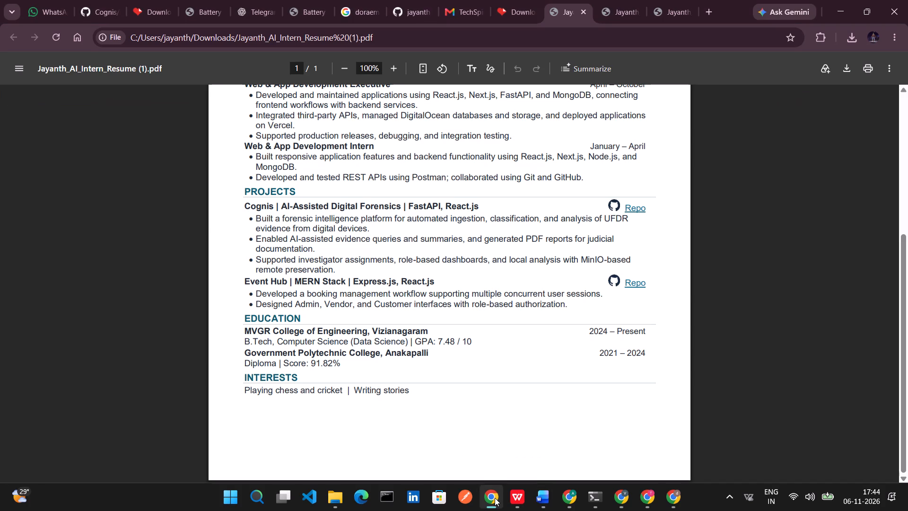
click(532, 0)
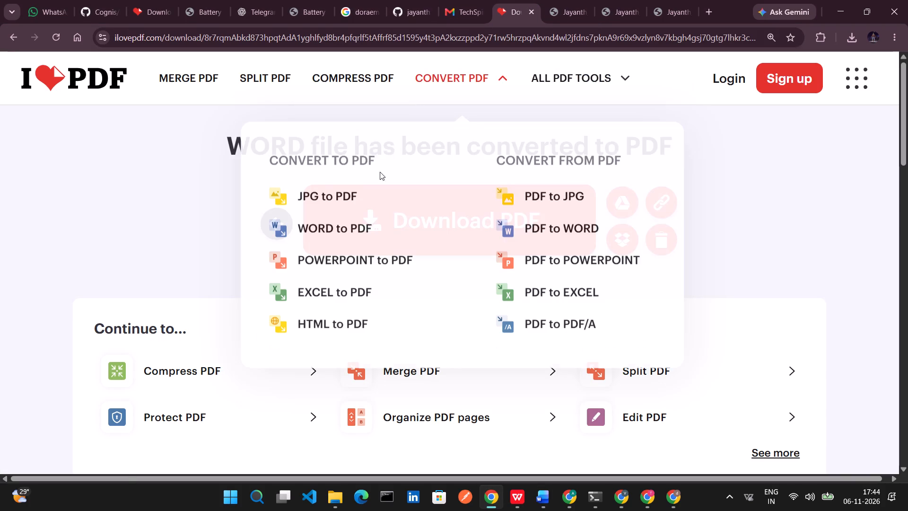
click(346, 217)
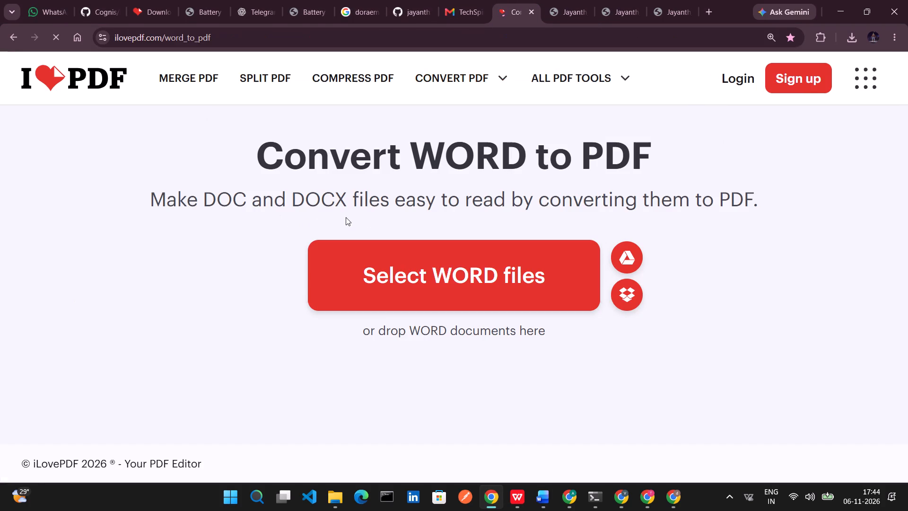
click(390, 290)
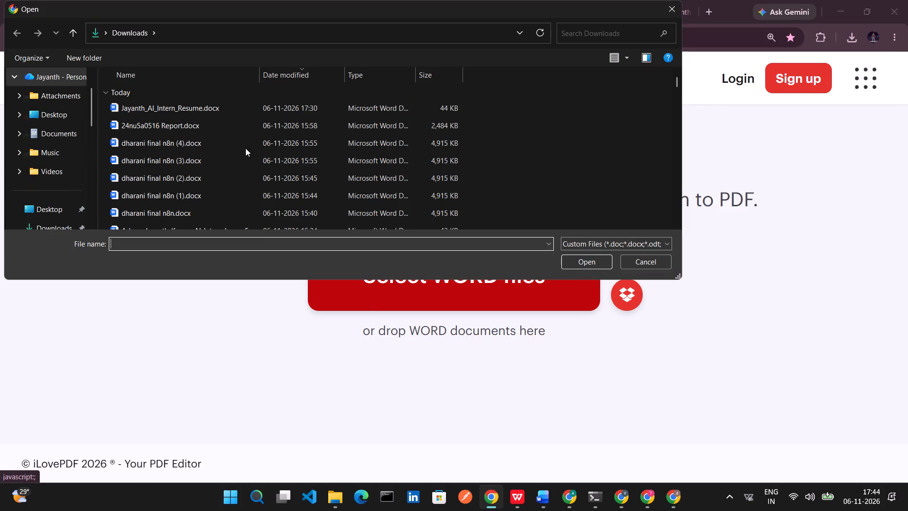
double_click(222, 112)
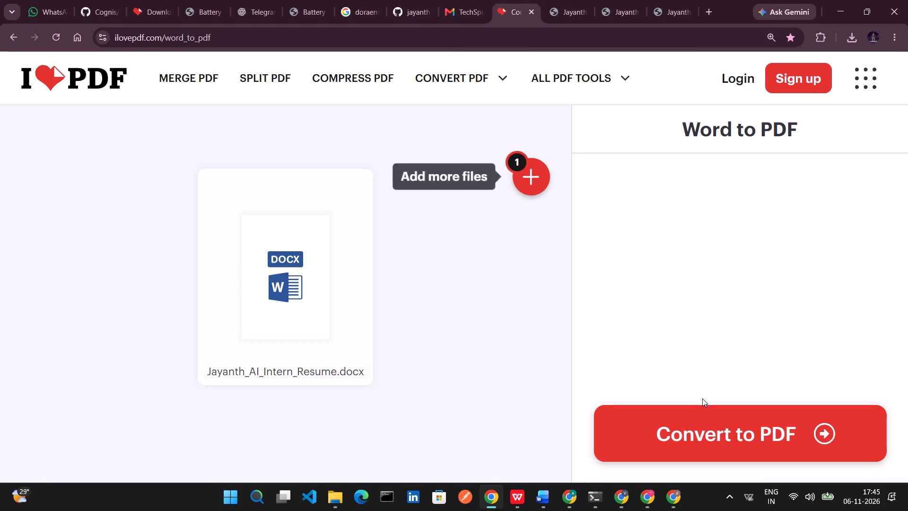
click(727, 422)
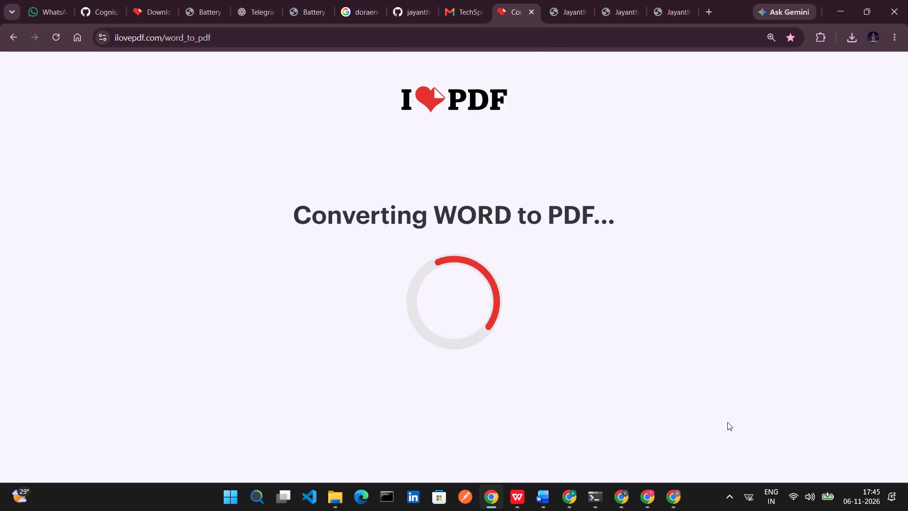
click(532, 230)
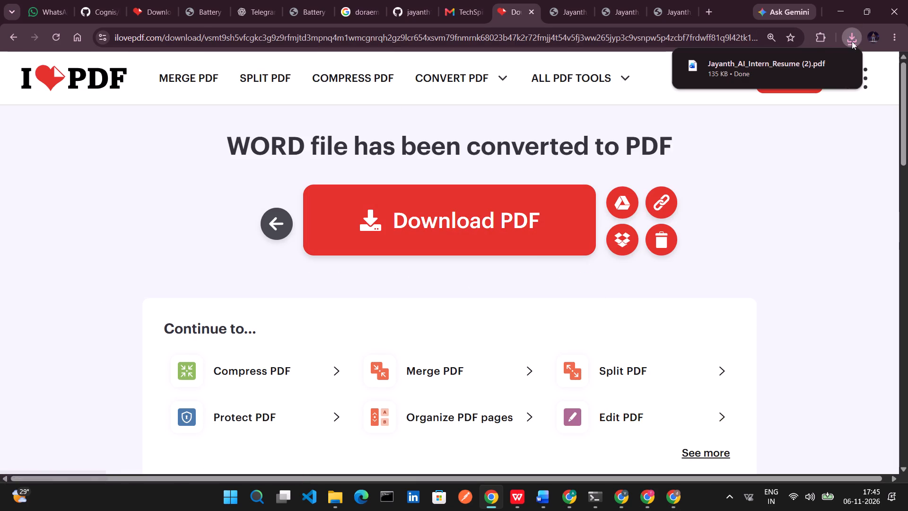
Open the newly downloaded resume PDF and examine its layout, comparing the Education section with the previous PDF version.
click(774, 53)
scroll(540, 228, down, 1)
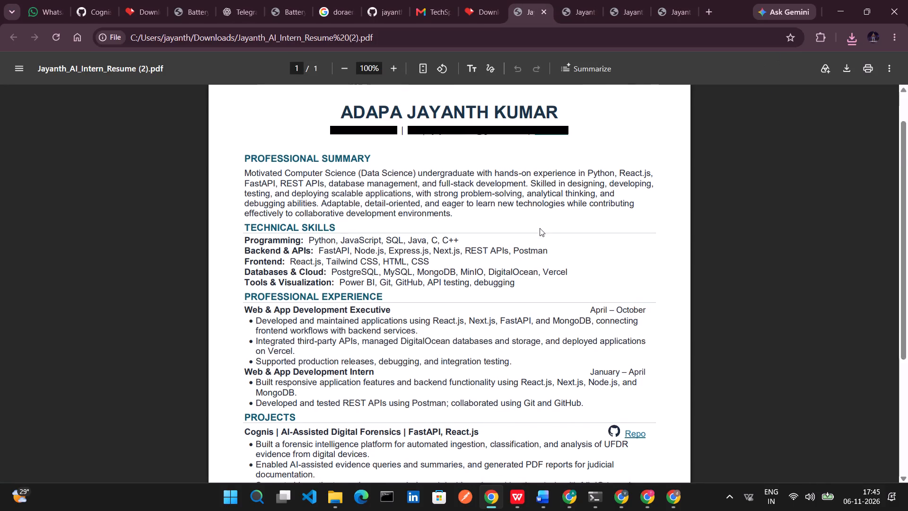
scroll(540, 228, down, 1)
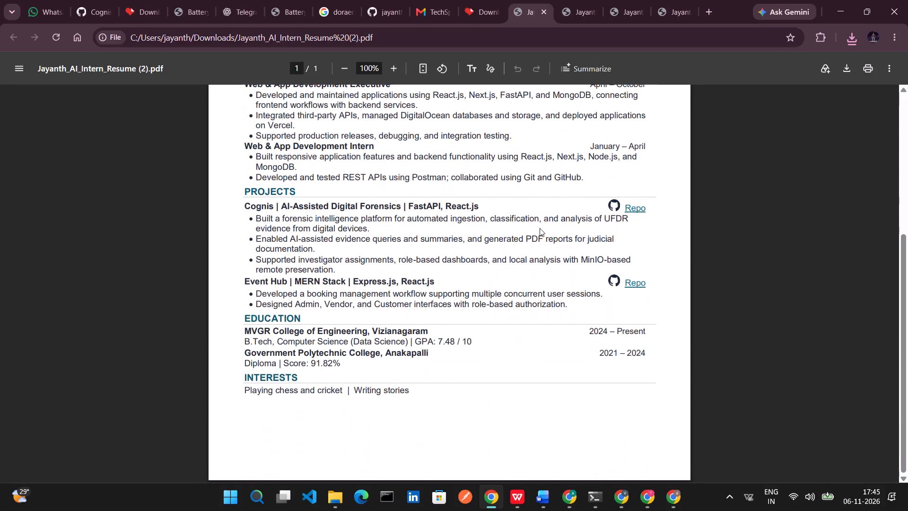
scroll(540, 228, up, 2)
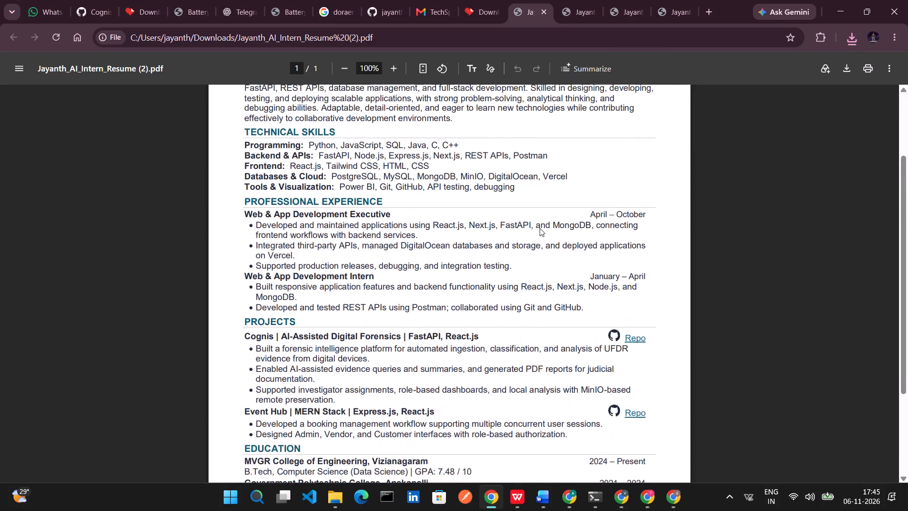
scroll(540, 228, up, 1)
scroll(540, 228, down, 2)
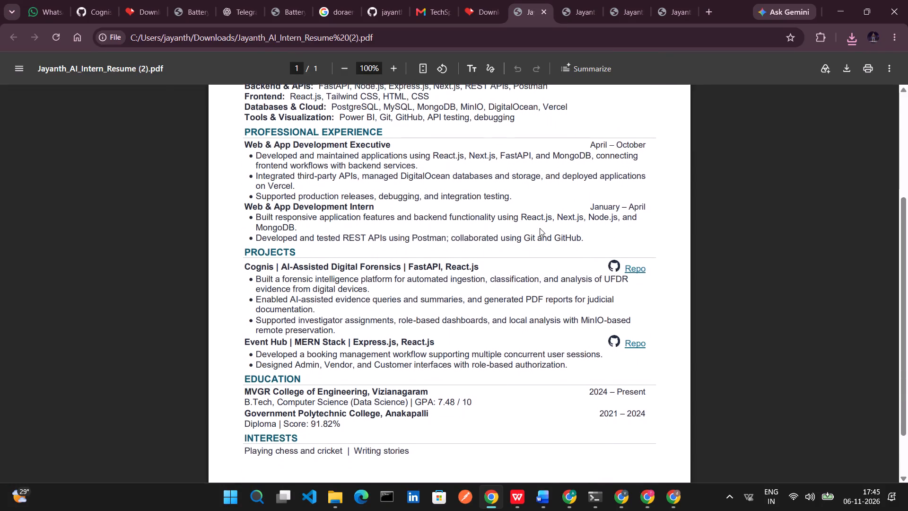
scroll(540, 228, down, 1)
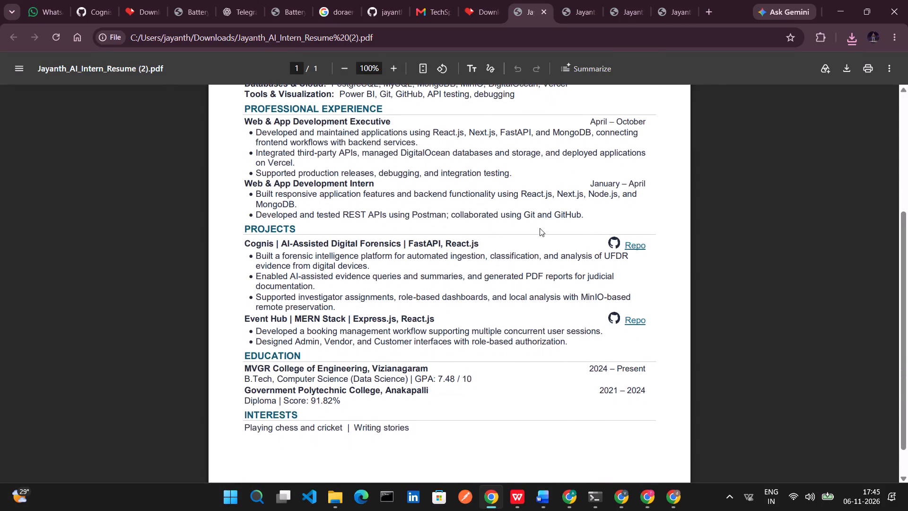
click(564, 1)
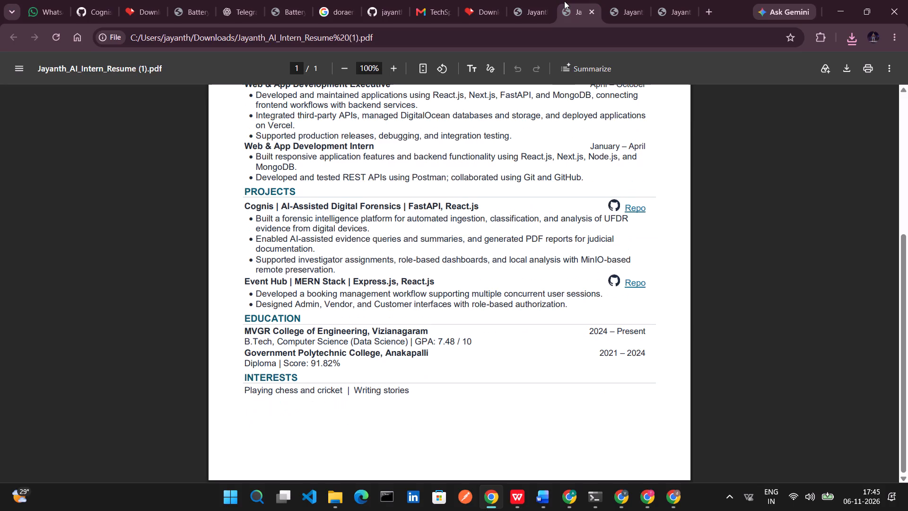
click(515, 0)
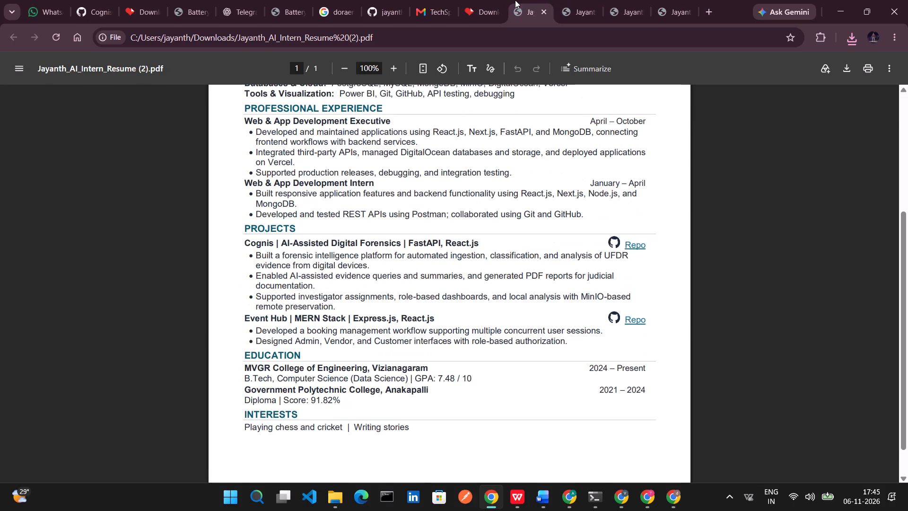
scroll(460, 195, up, 2)
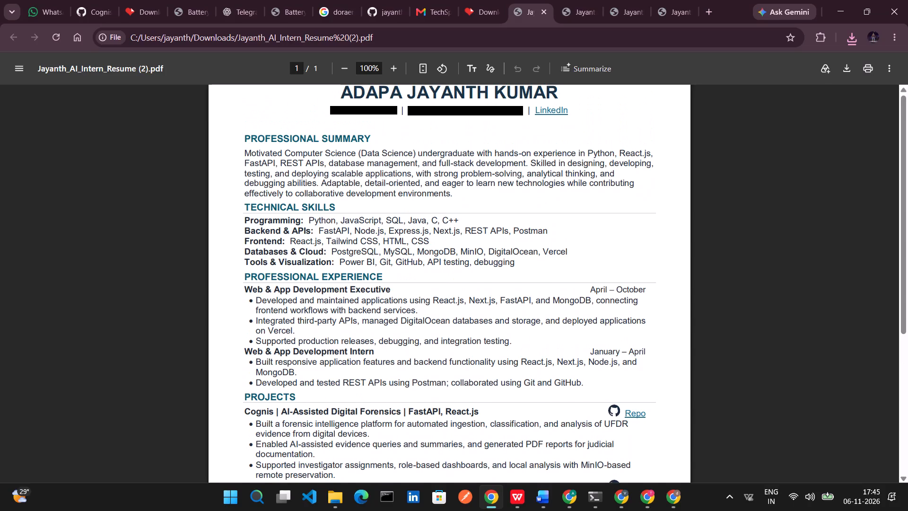
scroll(460, 195, down, 1)
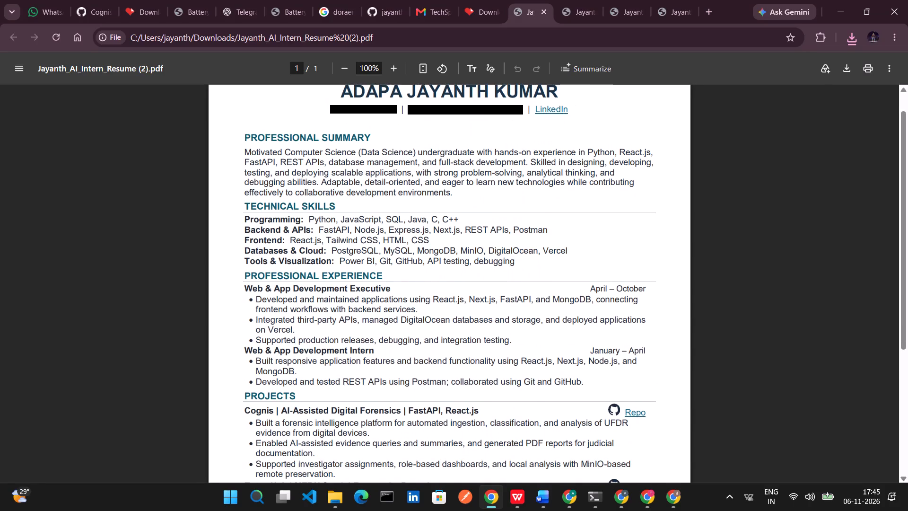
Follow the Cognis project's Repo link in the resume PDF and open the repository's backend folder on GitHub.
click(631, 414)
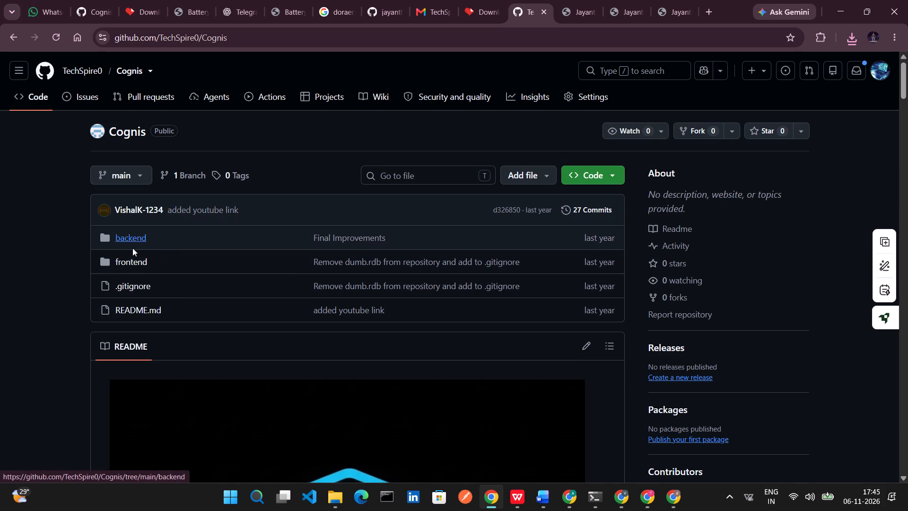
click(127, 238)
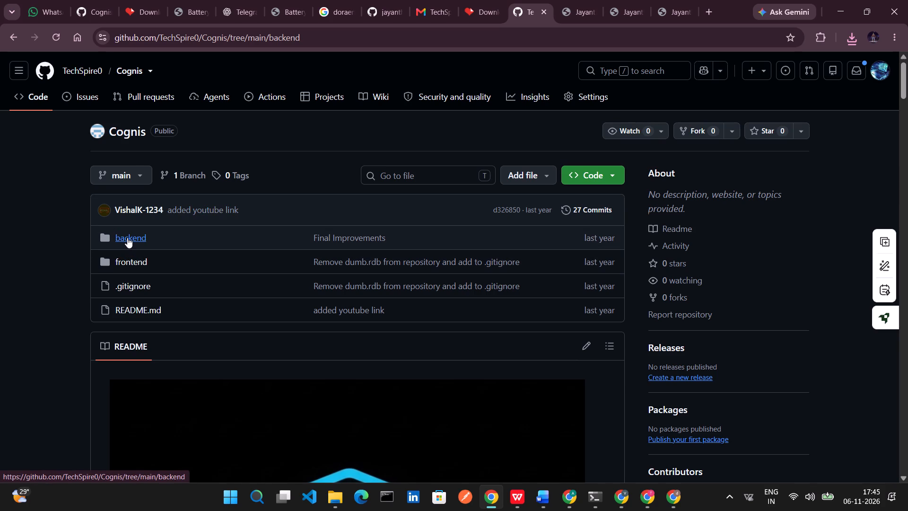
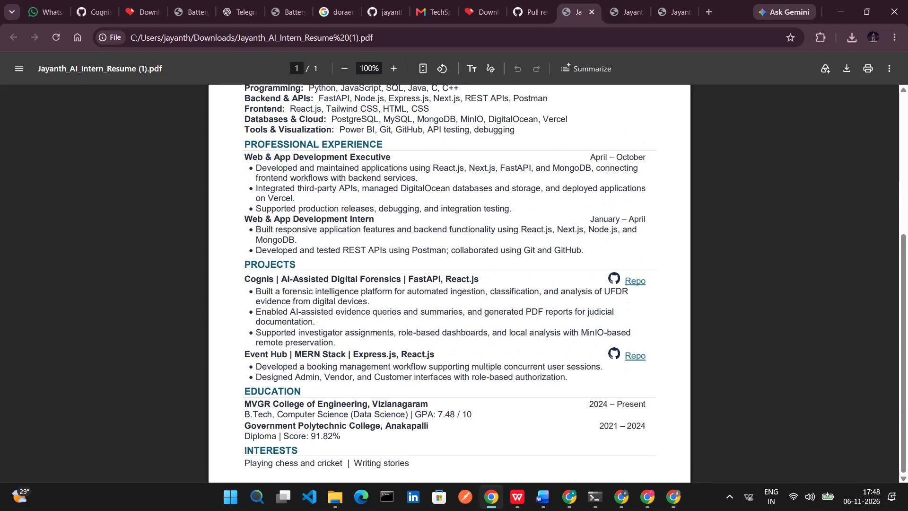
Review the AI intern resume PDF from the header and summary through Projects, Education and Interests, checking its content and layout.
scroll(458, 236, up, 2)
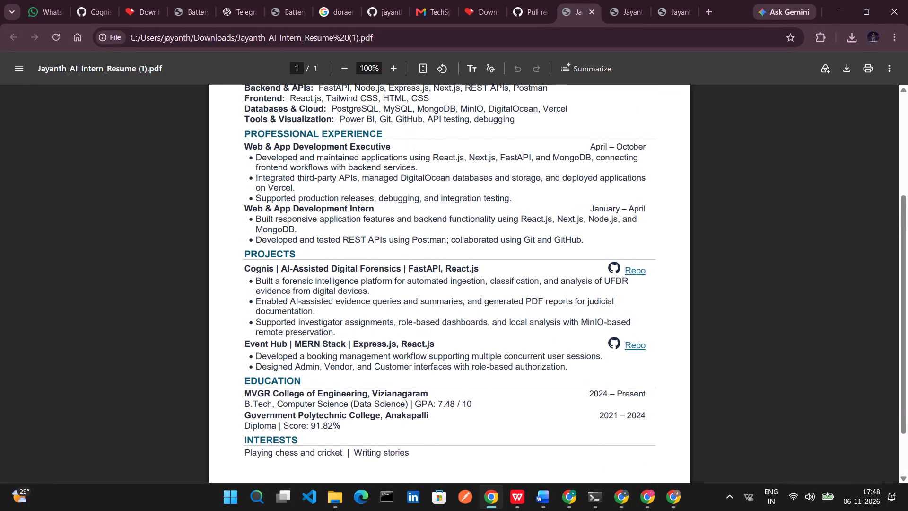
scroll(458, 236, up, 2)
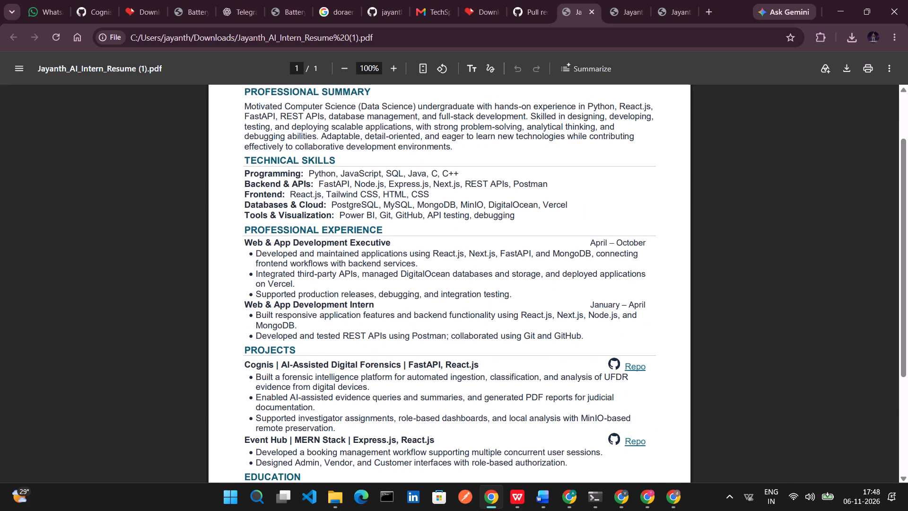
scroll(458, 236, up, 1)
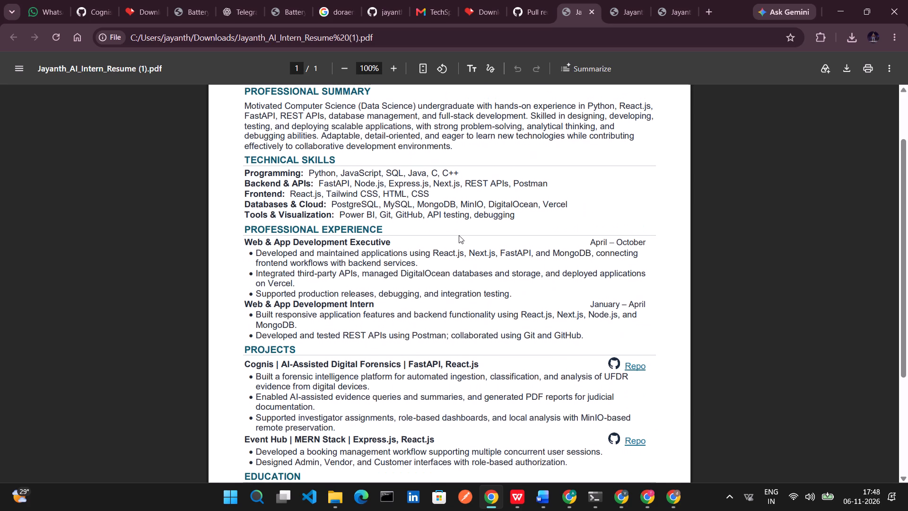
click(459, 235)
scroll(438, 280, down, 1)
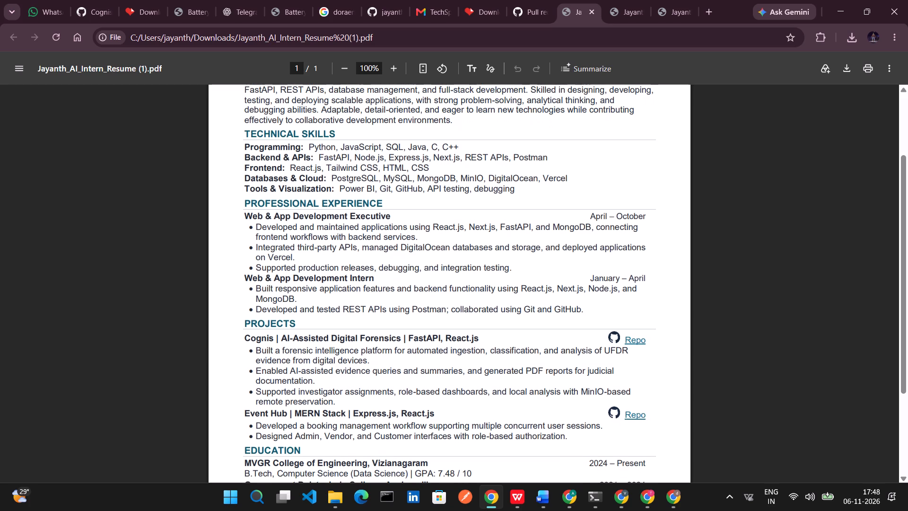
scroll(438, 280, down, 1)
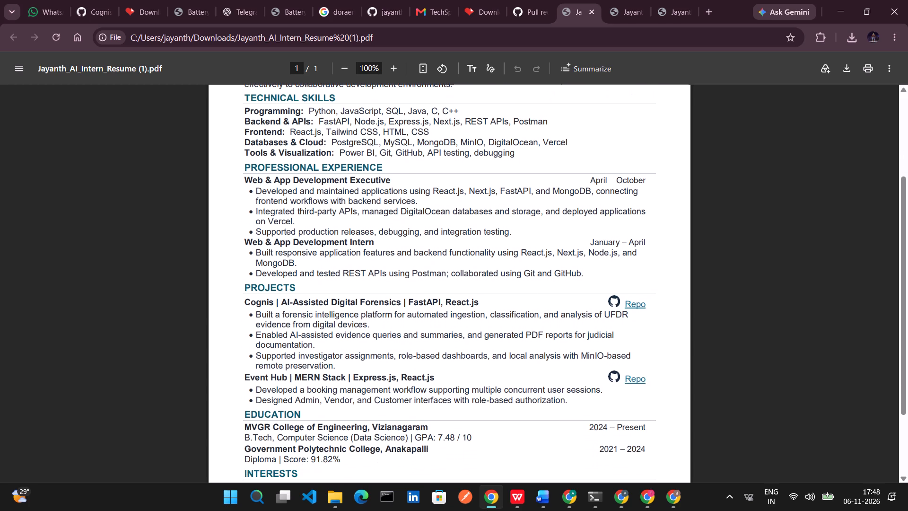
scroll(438, 280, down, 1)
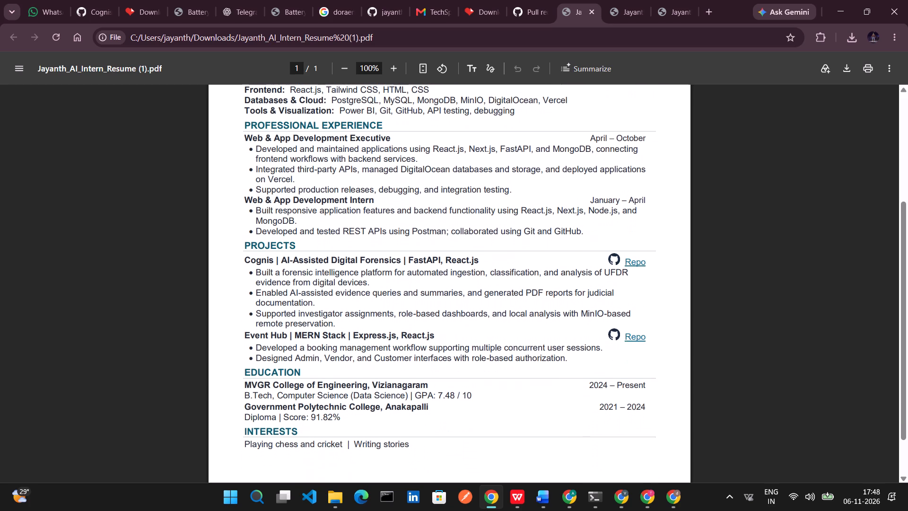
scroll(438, 280, up, 2)
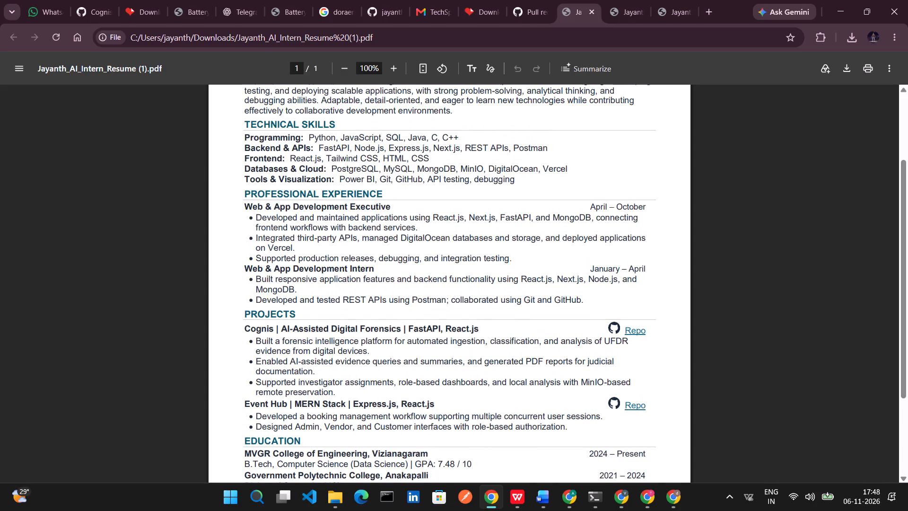
scroll(438, 280, up, 3)
scroll(438, 280, down, 1)
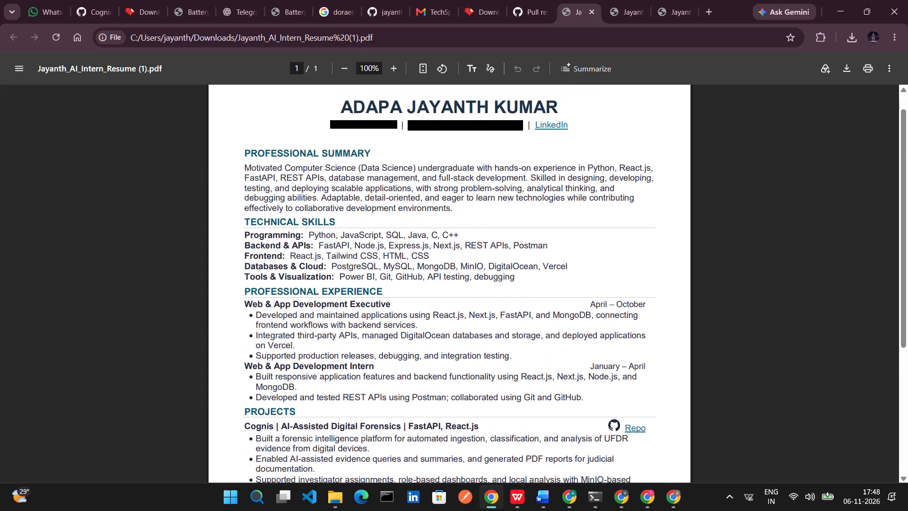
scroll(438, 280, down, 3)
scroll(438, 280, up, 2)
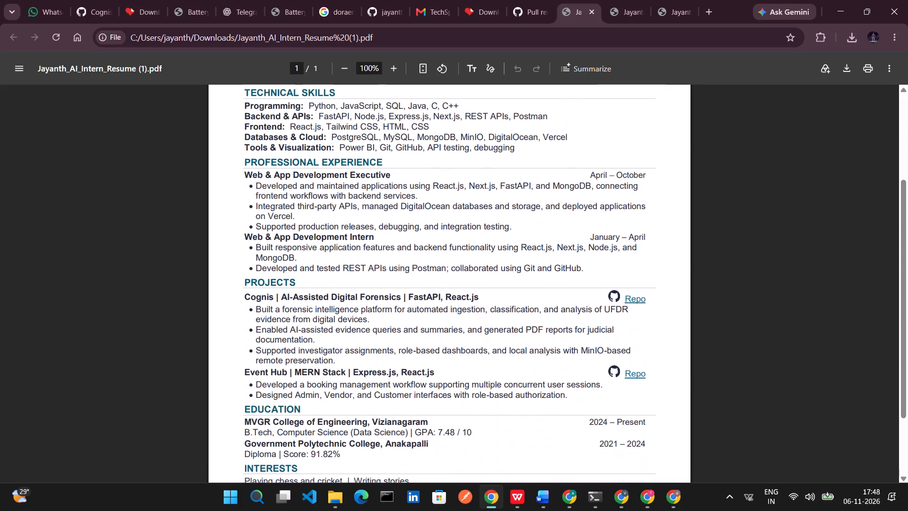
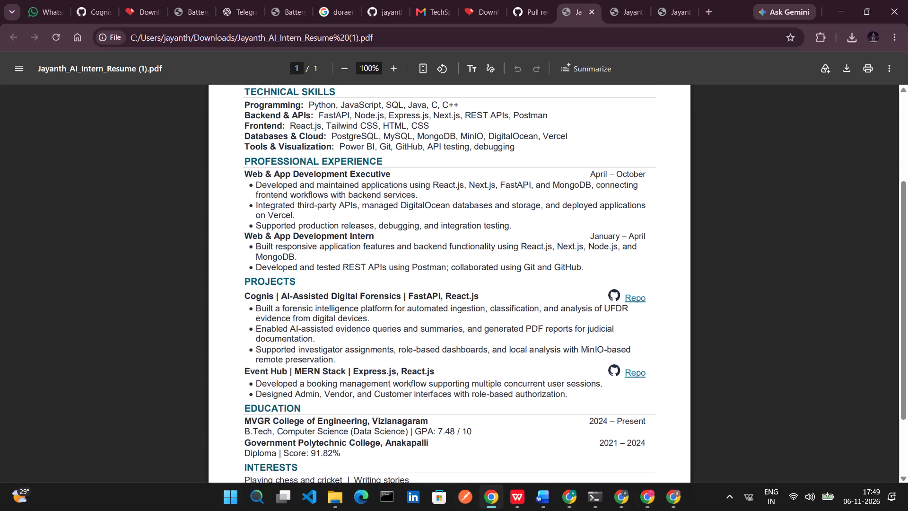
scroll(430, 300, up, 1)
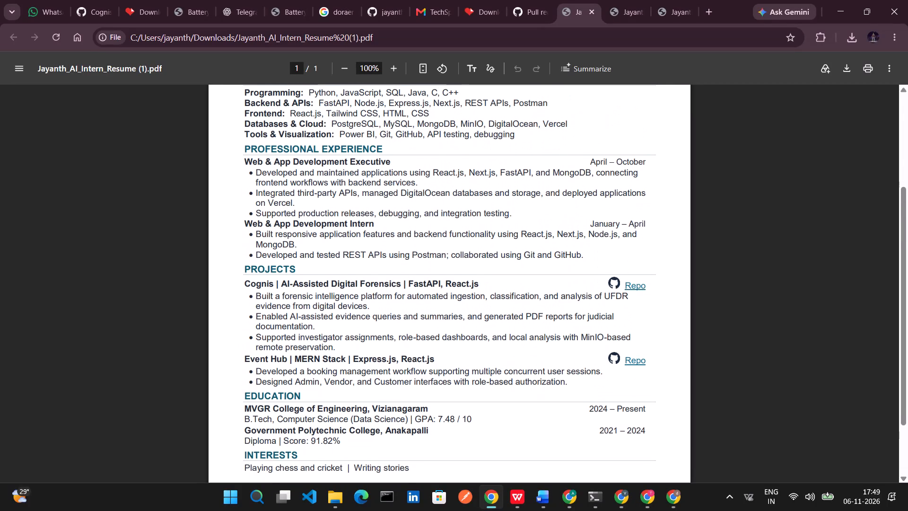
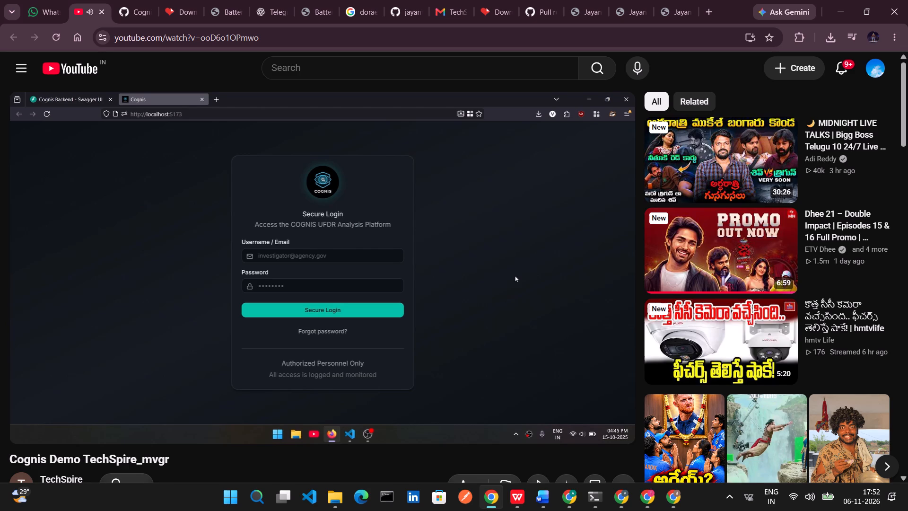
click(319, 309)
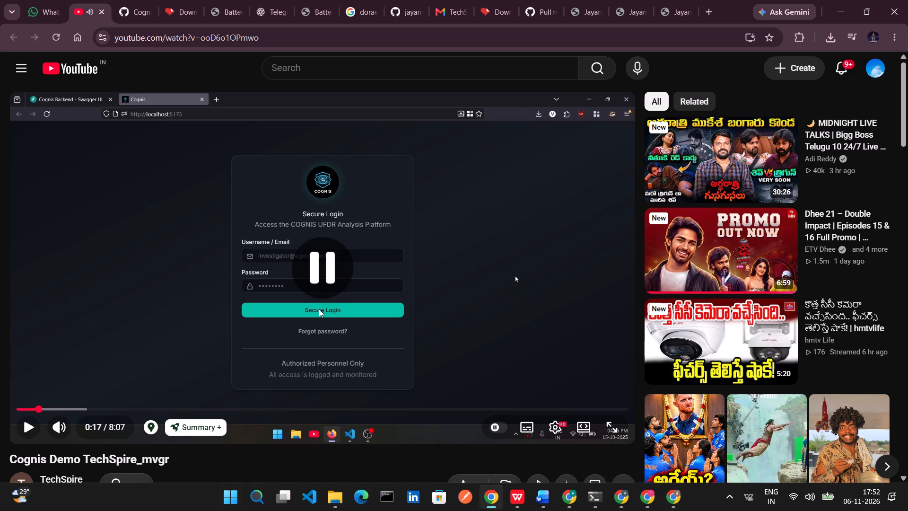
click(834, 8)
scroll(543, 243, up, 4)
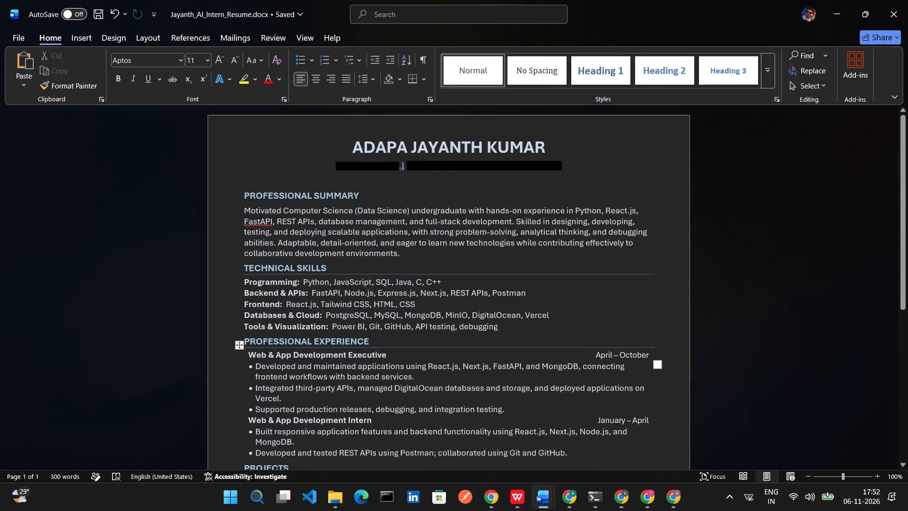
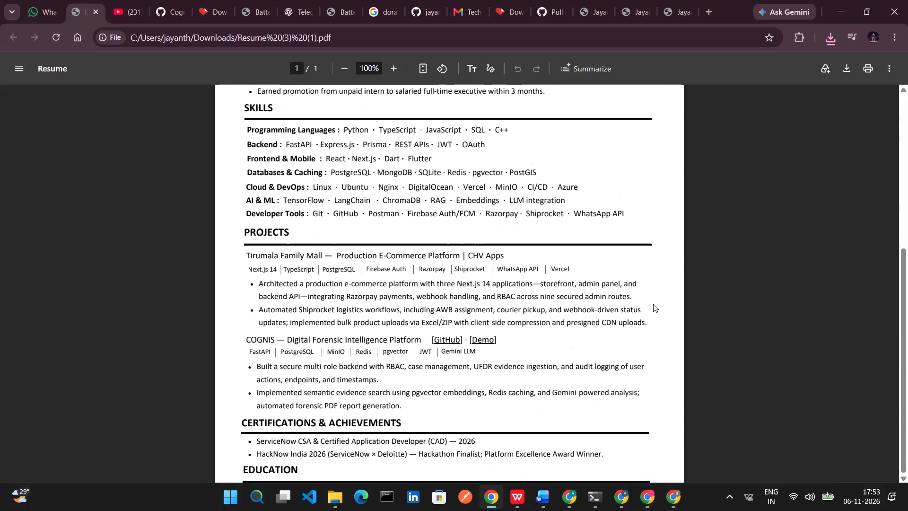
Examine the other open resume PDF from the header through Projects and Education, and bring up the AI intern resume PDF to compare.
scroll(653, 304, down, 2)
scroll(653, 304, up, 6)
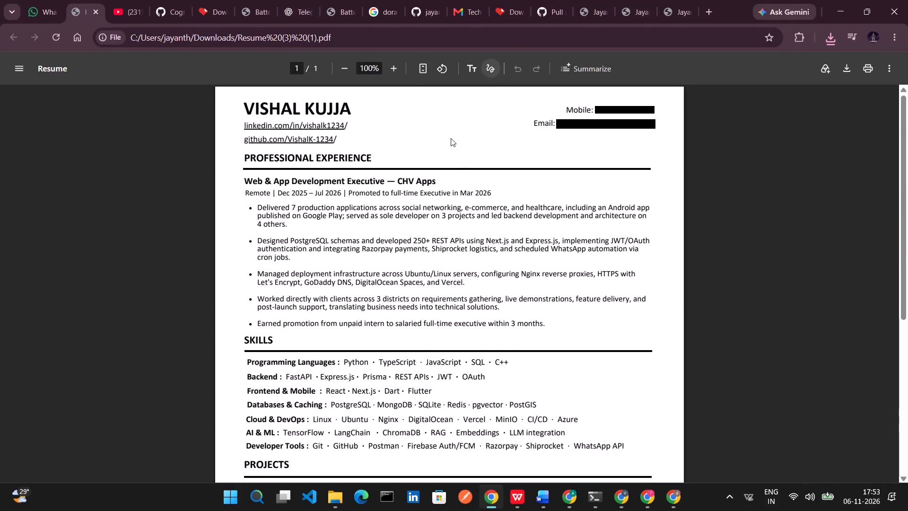
scroll(433, 218, down, 4)
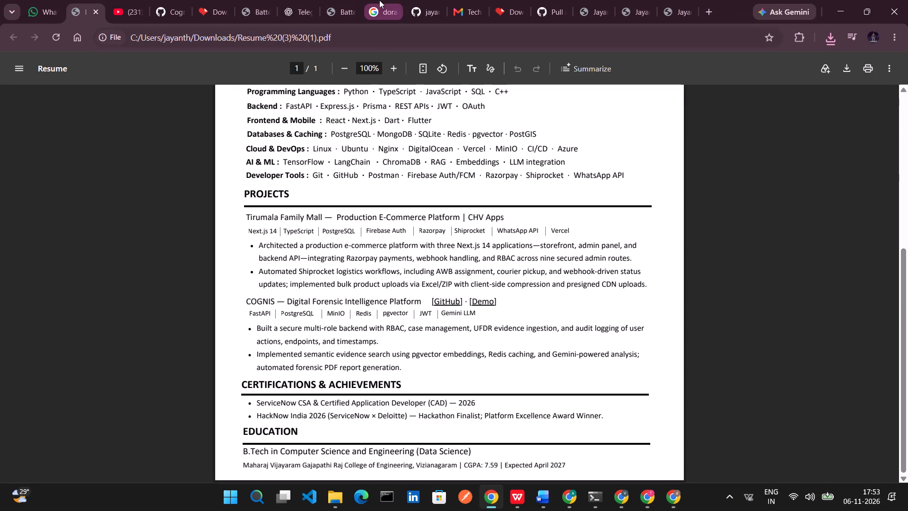
click(594, 0)
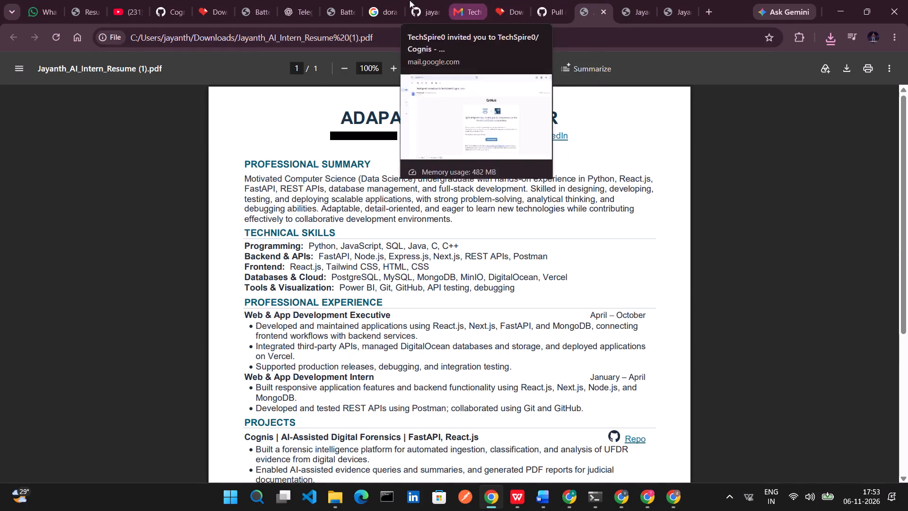
Switch to the reference resume PDF, Resume (3) (1).pdf, and capture a screenshot of its page from the header through the Projects heading.
click(97, 0)
scroll(292, 216, up, 1)
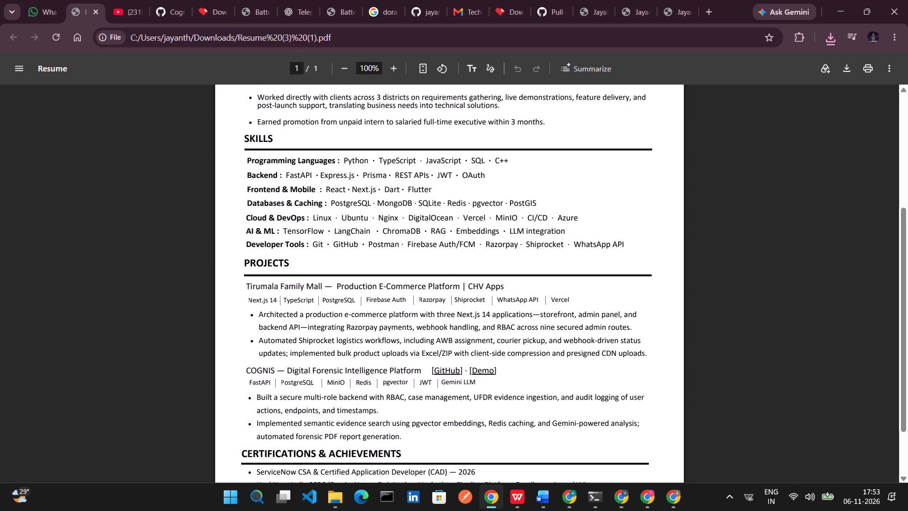
scroll(477, 252, up, 5)
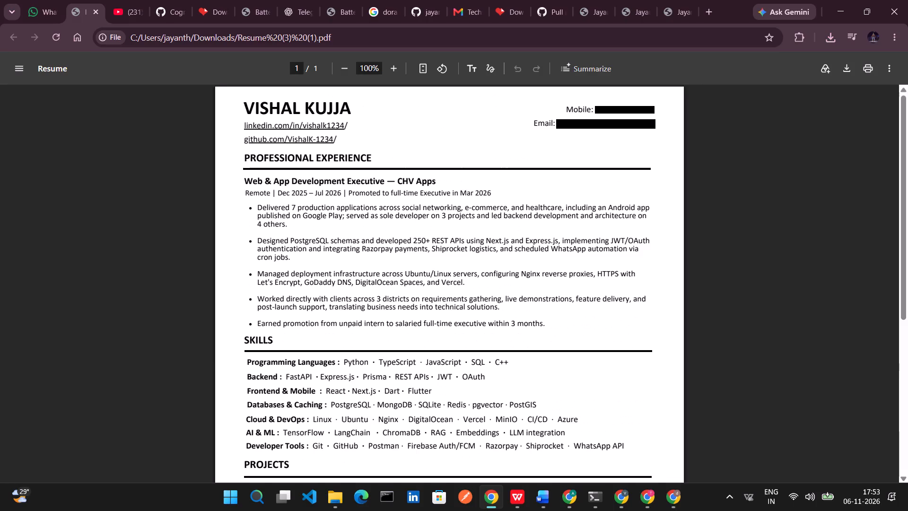
scroll(477, 252, down, 3)
scroll(477, 252, up, 2)
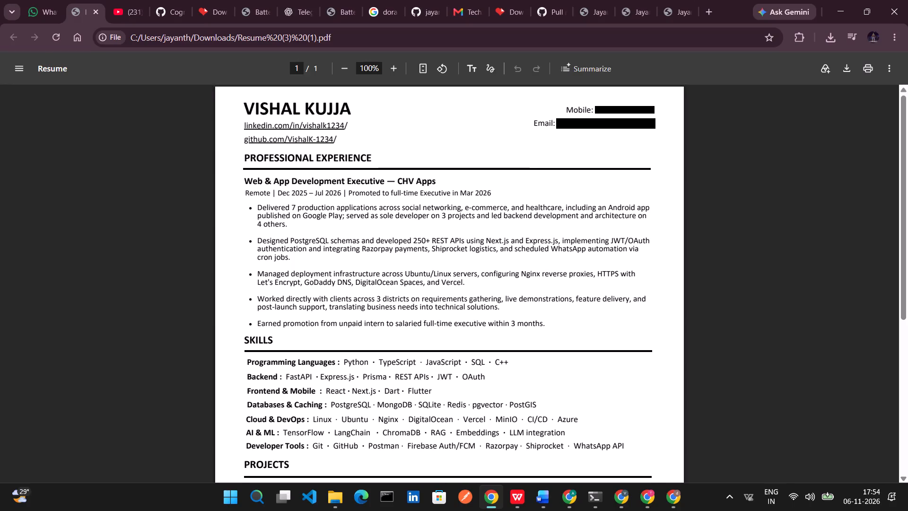
key(shift+super+s)
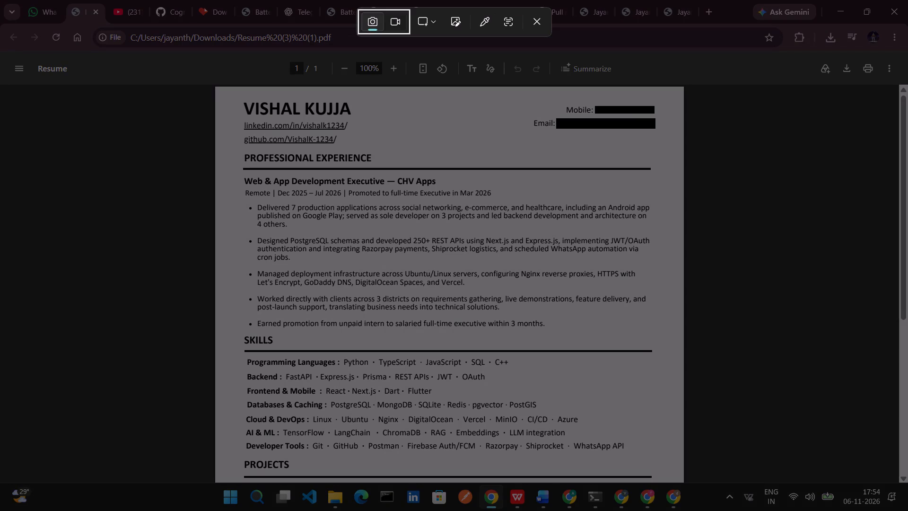
drag(214, 88, 299, 399)
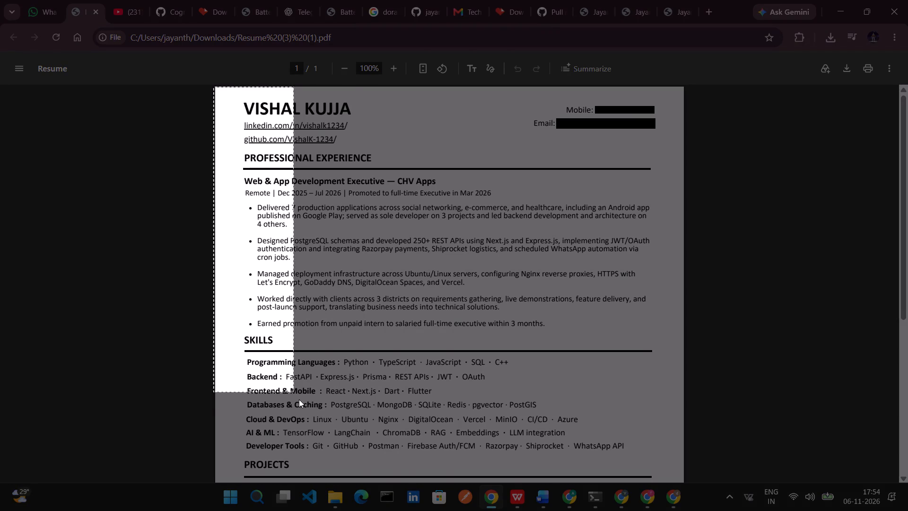
drag(299, 399, 684, 479)
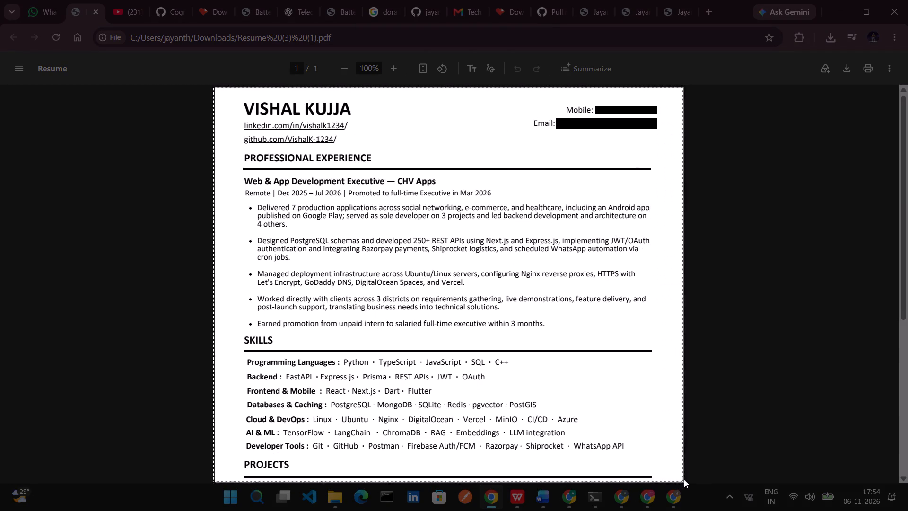
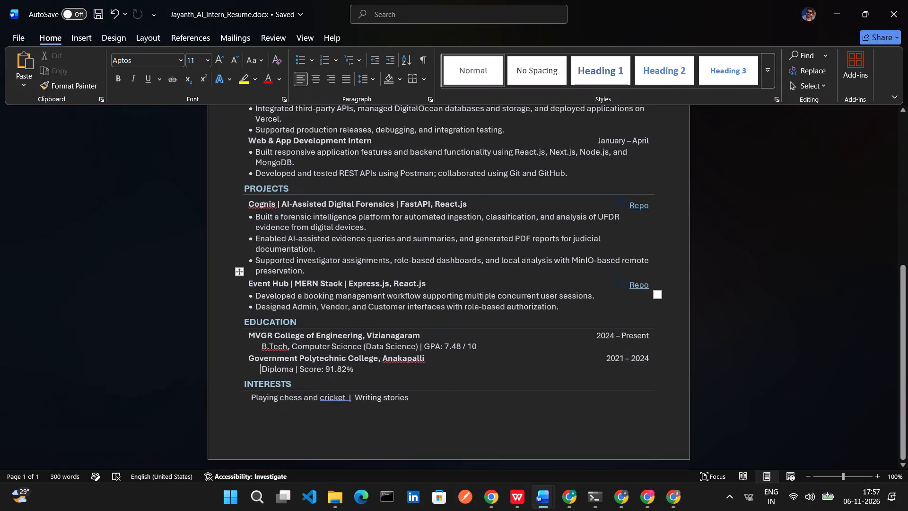
triple_click(429, 399)
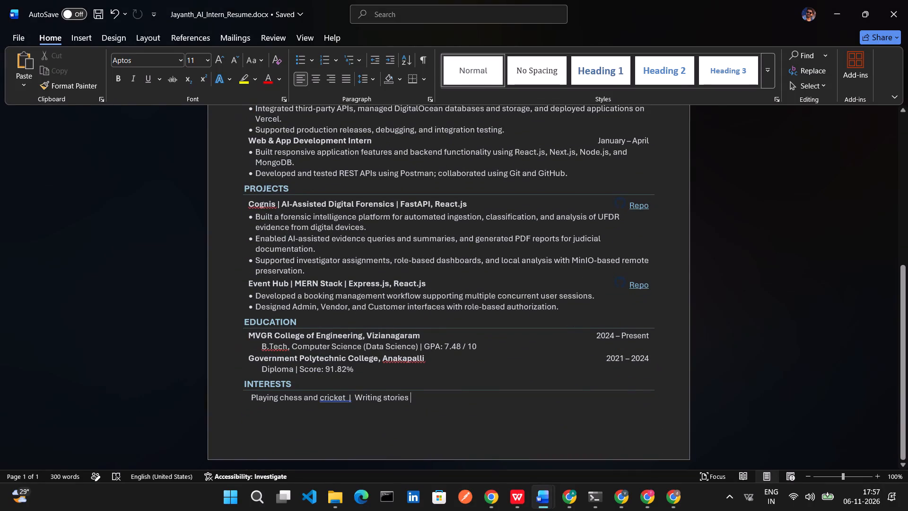
key(BackSpace)
Delete the INTERESTS heading together with its underline at the end of the resume.
click(377, 391)
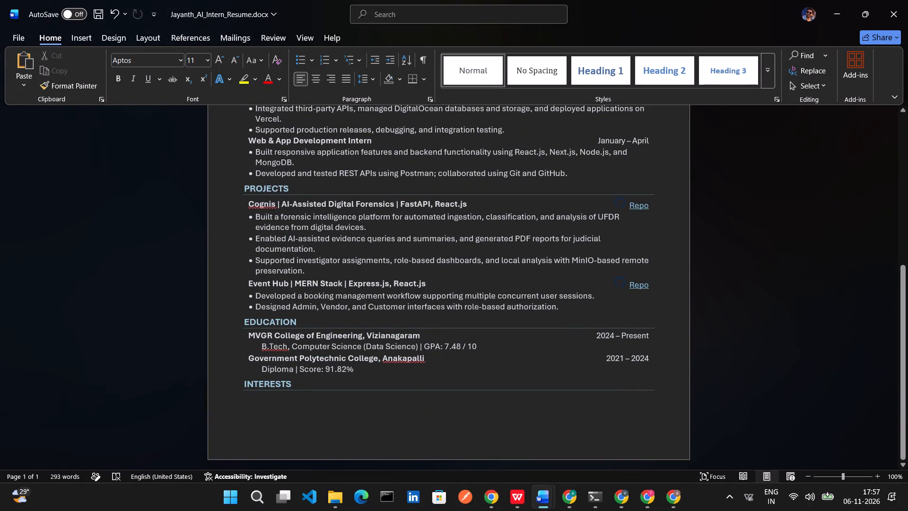
key(BackSpace)
key(BackSpace)
key(BackSpace)
key(BackSpace)
key(BackSpace)
key(BackSpace)
key(BackSpace)
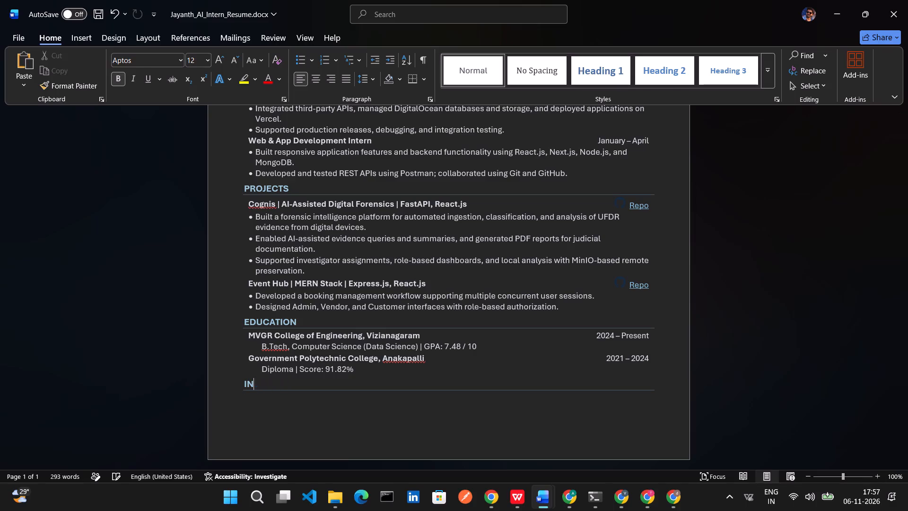
key(BackSpace)
key(BackSpace)
key(Down)
key(BackSpace)
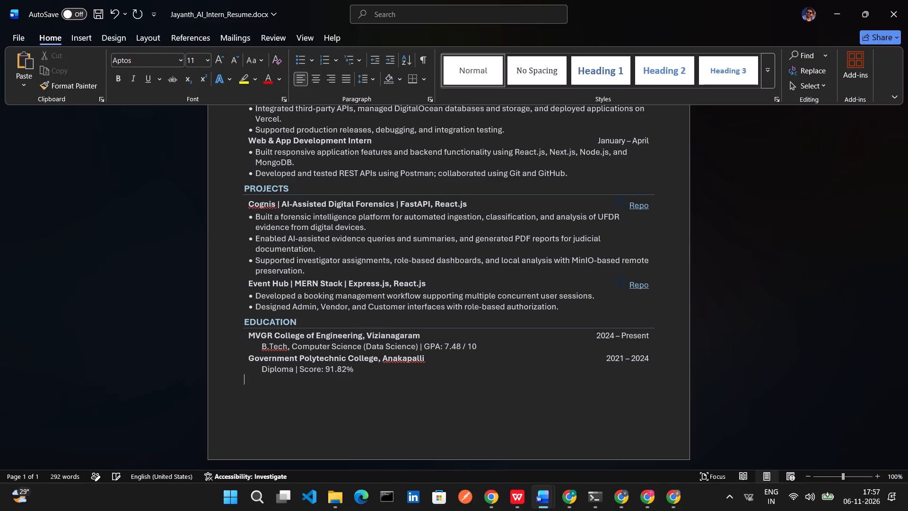
Insert one blank line after each of the Programming, Backend & APIs, Frontend, and Databases & Cloud lines in Technical Skills.
scroll(395, 363, up, 1)
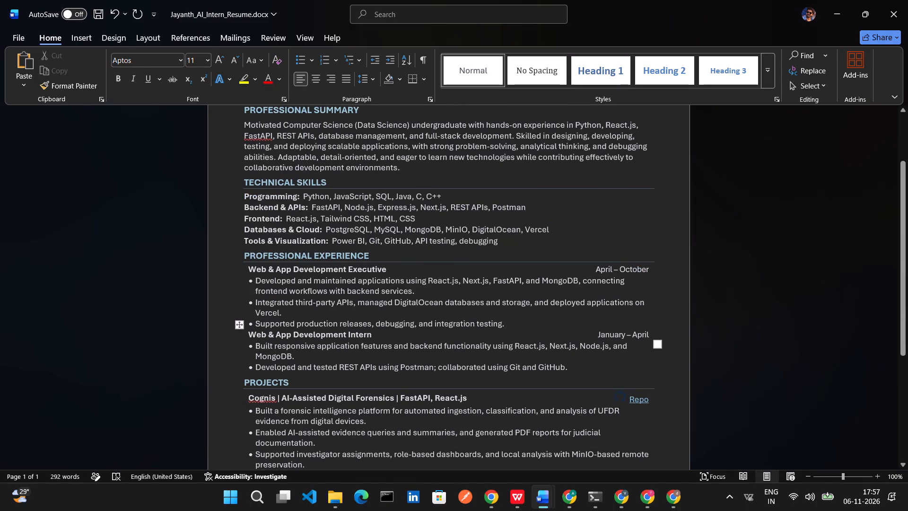
scroll(355, 259, up, 1)
click(456, 269)
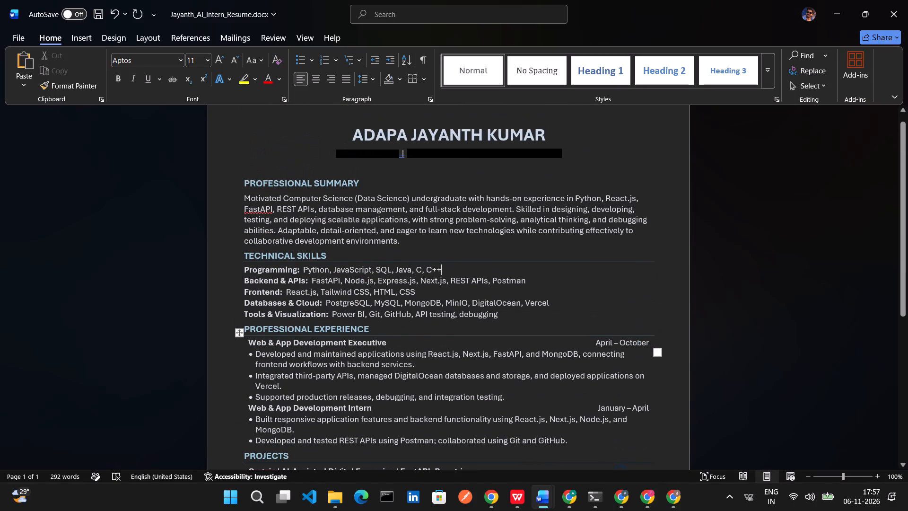
key(Return)
click(541, 292)
key(Return)
key(Return)
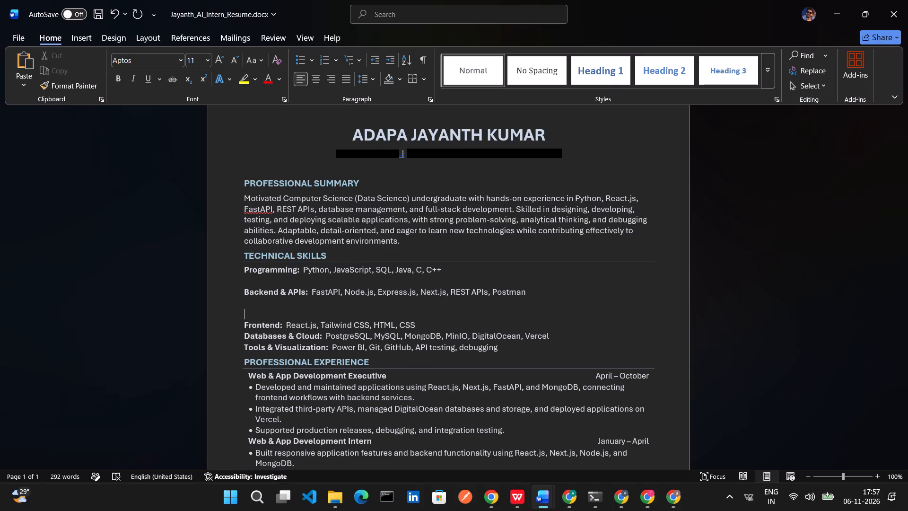
key(BackSpace)
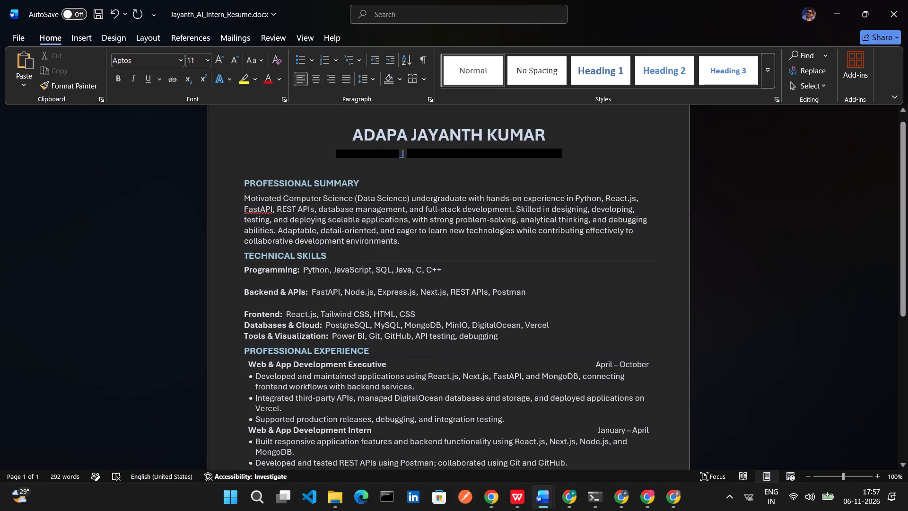
click(433, 316)
key(Return)
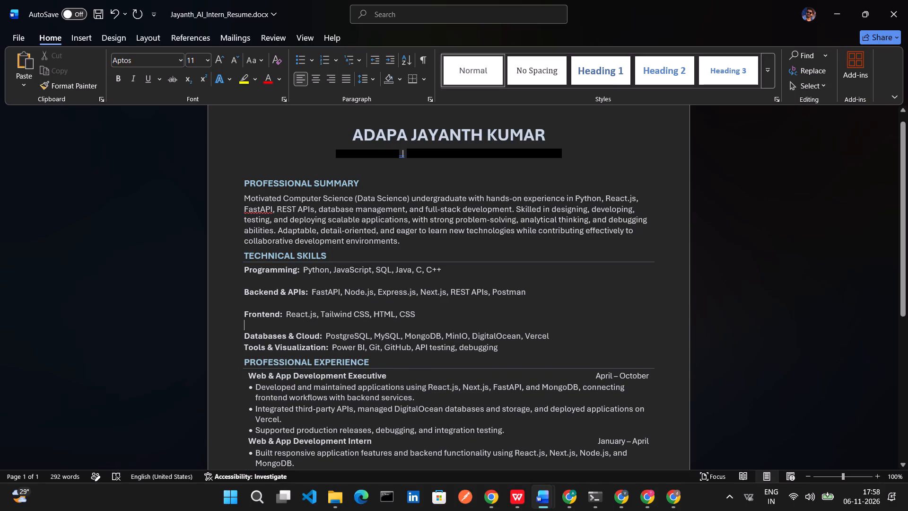
click(551, 339)
key(Return)
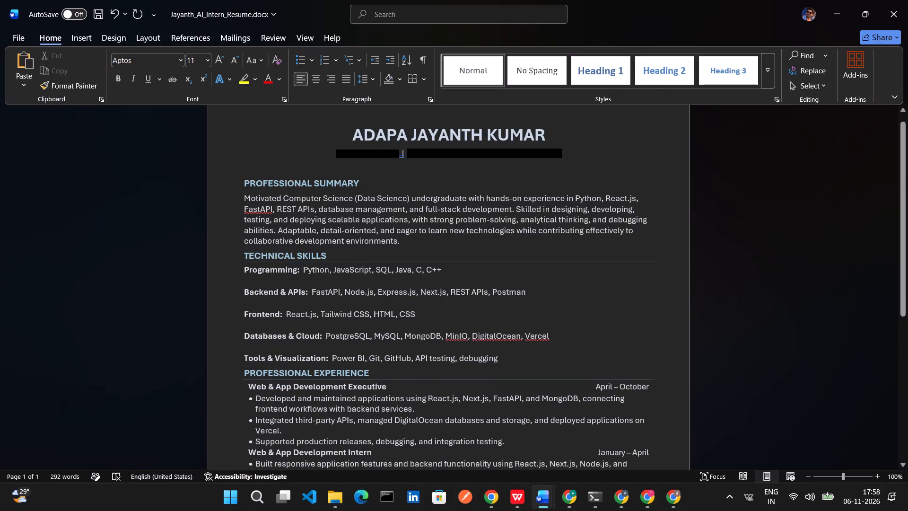
Replace the separator between Python and JavaScript in the Programming line with a space followed by a comma.
scroll(585, 329, down, 1)
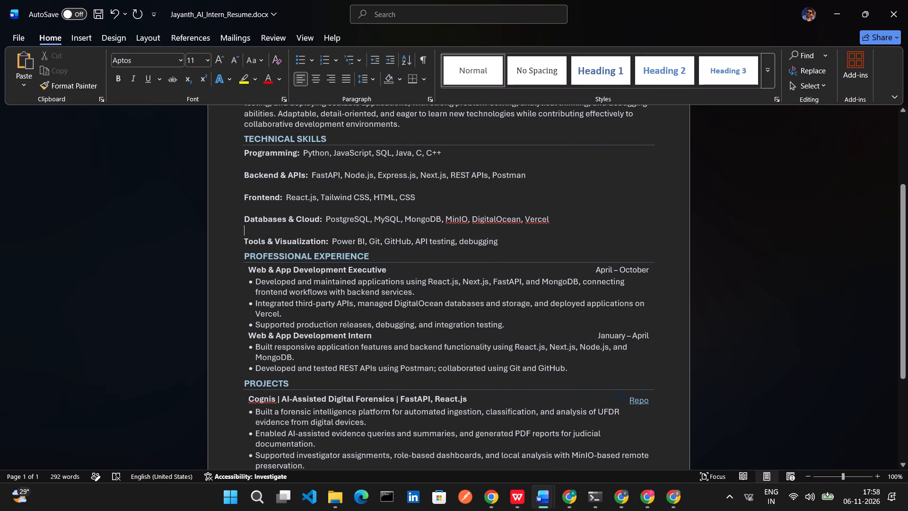
scroll(558, 325, up, 1)
click(332, 220)
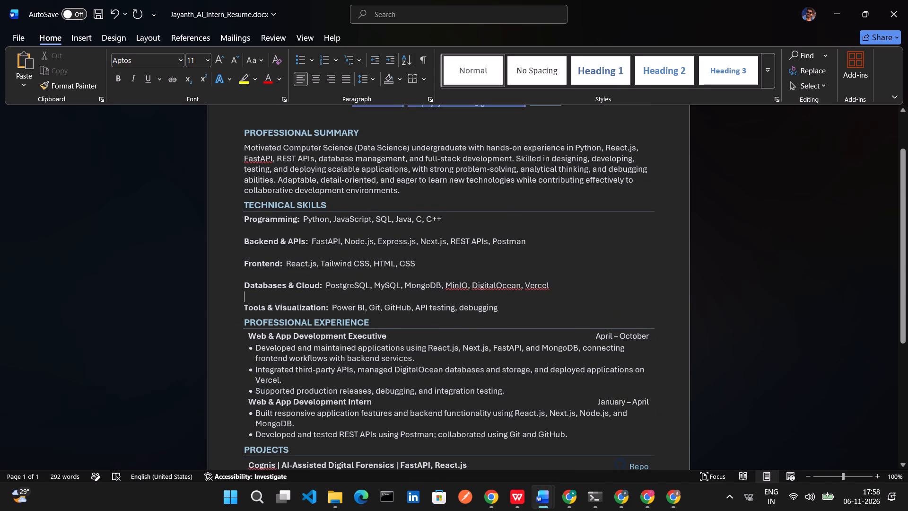
key(BackSpace)
key(space)
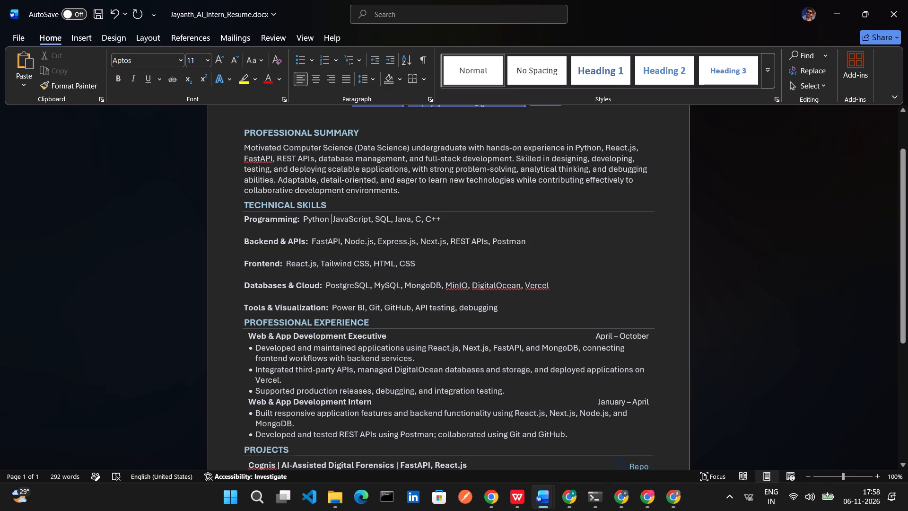
key(comma)
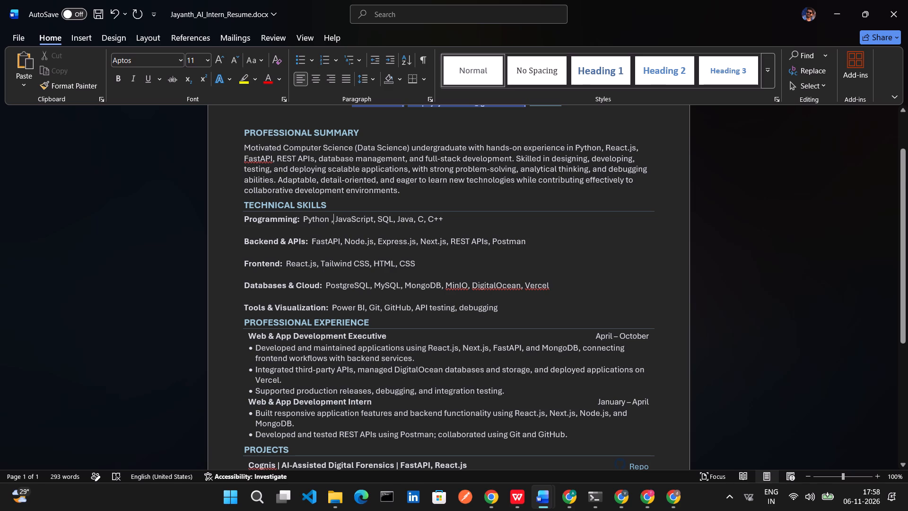
Insert a new line after the Cognis project bullet ending in "PDF reports for judicial documentation.".
scroll(463, 253, down, 2)
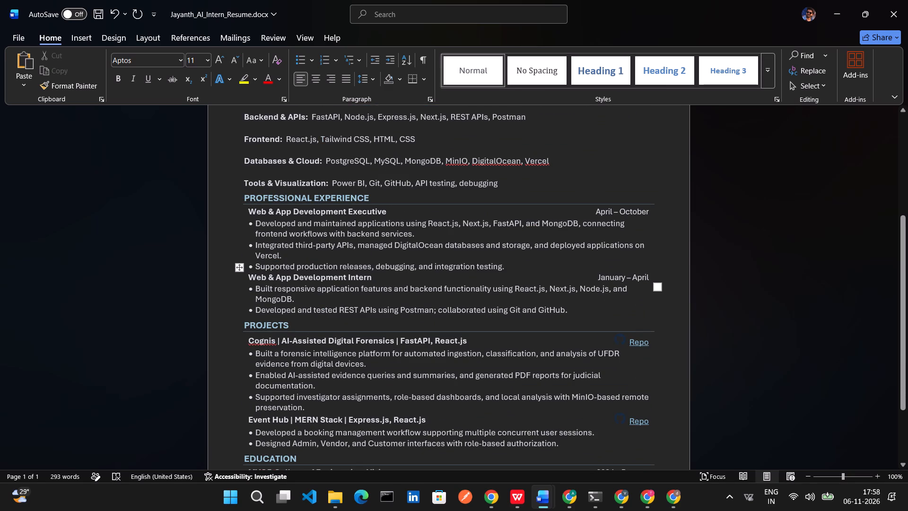
scroll(507, 289, down, 1)
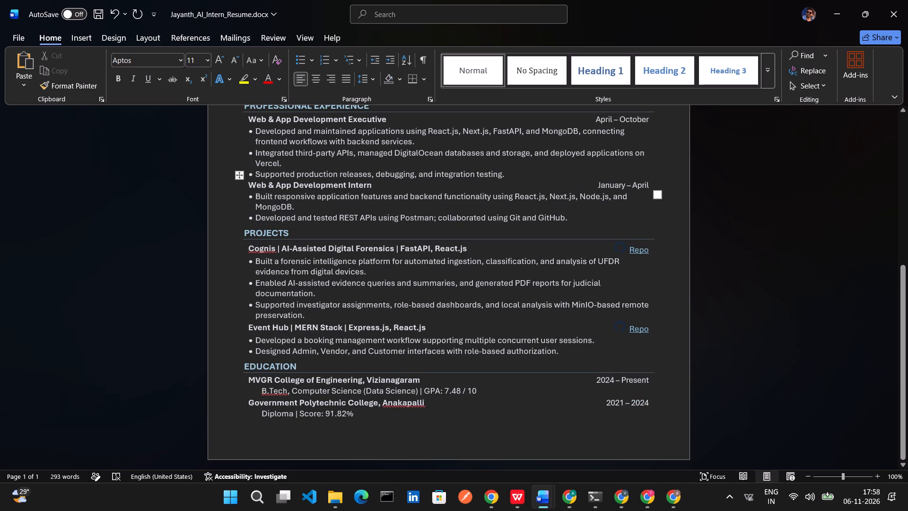
click(358, 295)
key(Return)
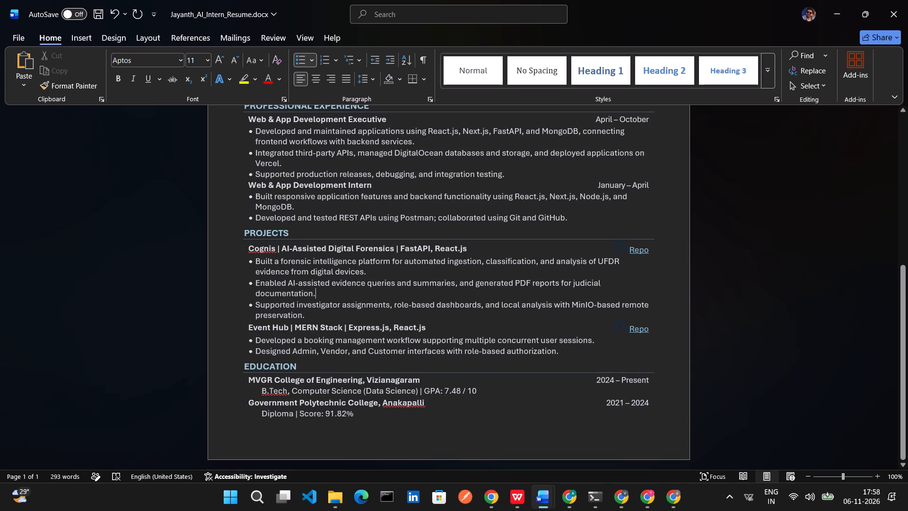
Add an unbulleted blank line after each of the first two Cognis project bullets.
key(BackSpace)
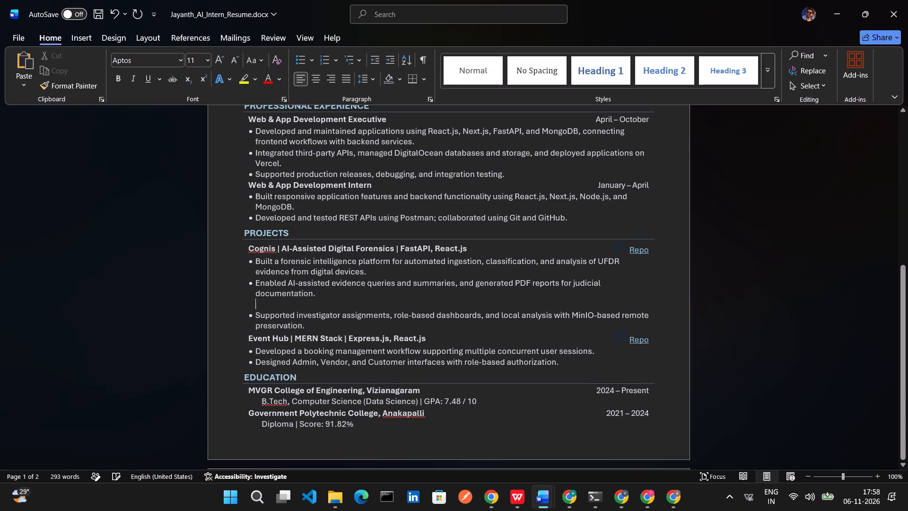
click(376, 274)
key(Return)
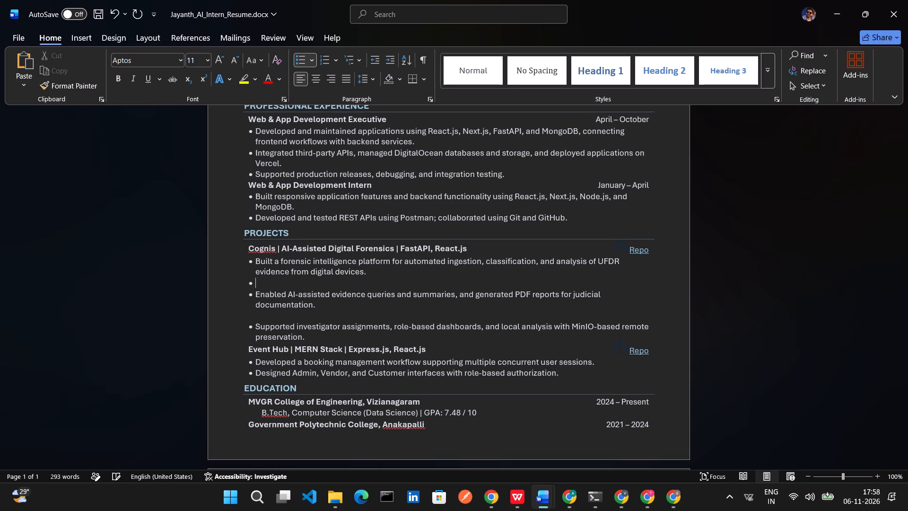
key(BackSpace)
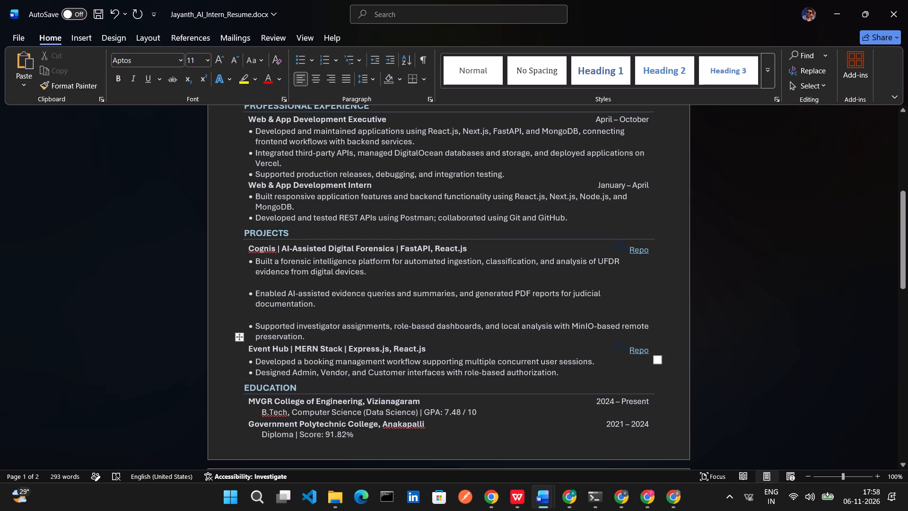
Insert an unbulleted blank line between the last Cognis bullet, ending in "preservation.", and the Event Hub project heading.
click(327, 340)
key(Return)
key(BackSpace)
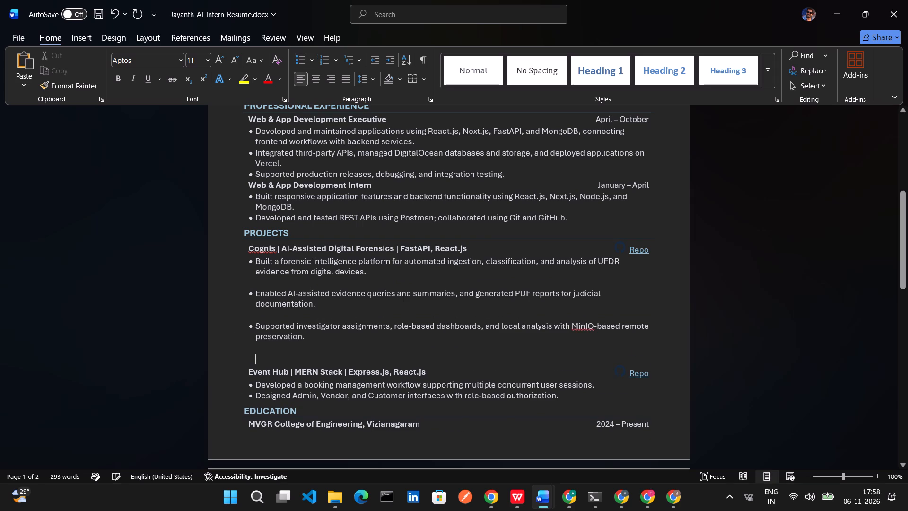
key(BackSpace)
key(BackSpace)
key(BackSpace)
key(BackSpace)
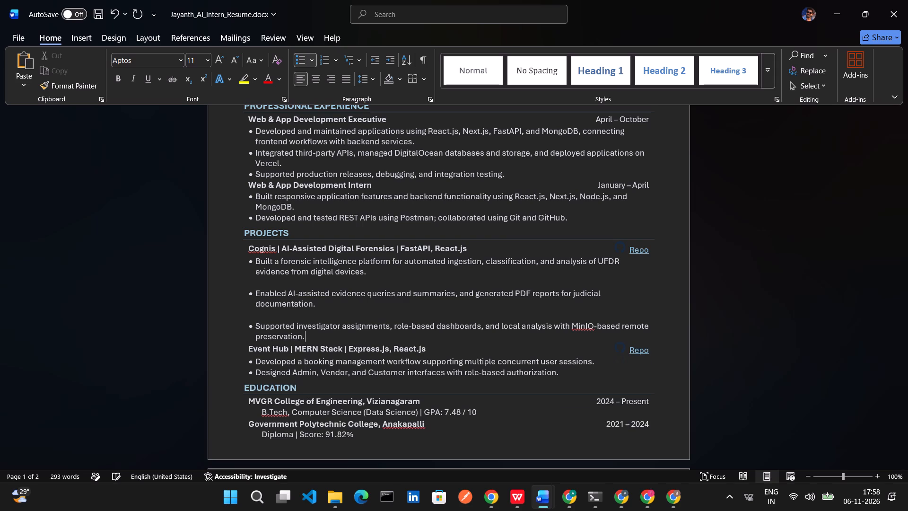
key(Return)
key(BackSpace)
key(BackSpace)
key(BackSpace)
key(BackSpace)
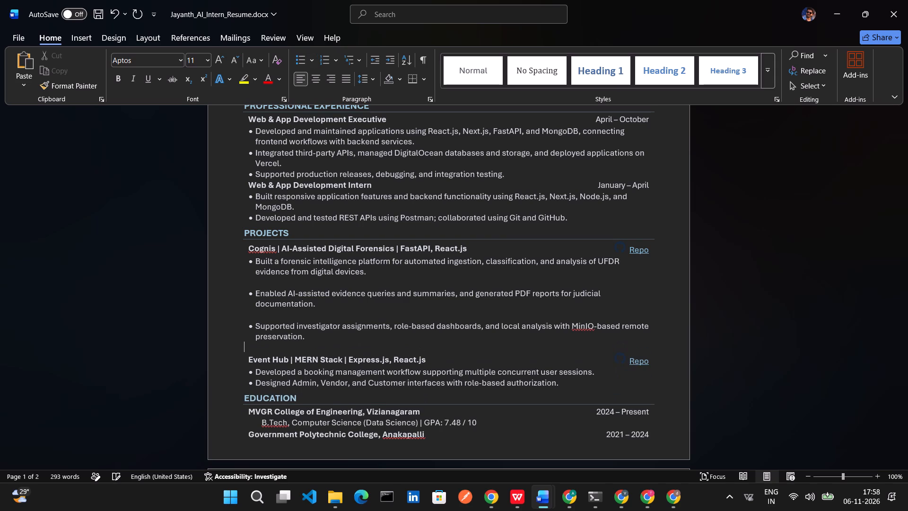
scroll(430, 350, down, 1)
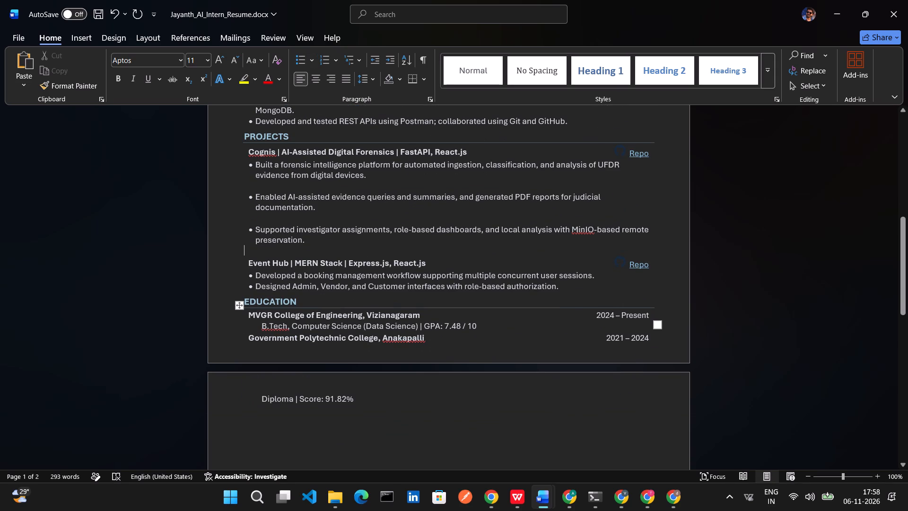